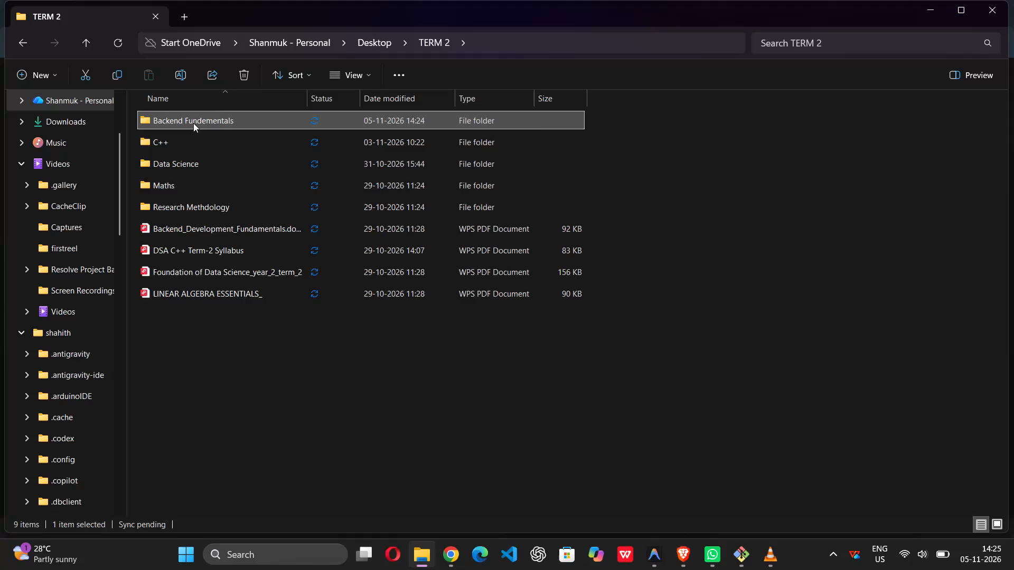
Move the lab 3 PDF from the Backend Fundementals folder into the Data Science folder under TERM 2.
{"action": "left_click", "coordinate": [218, 254]}
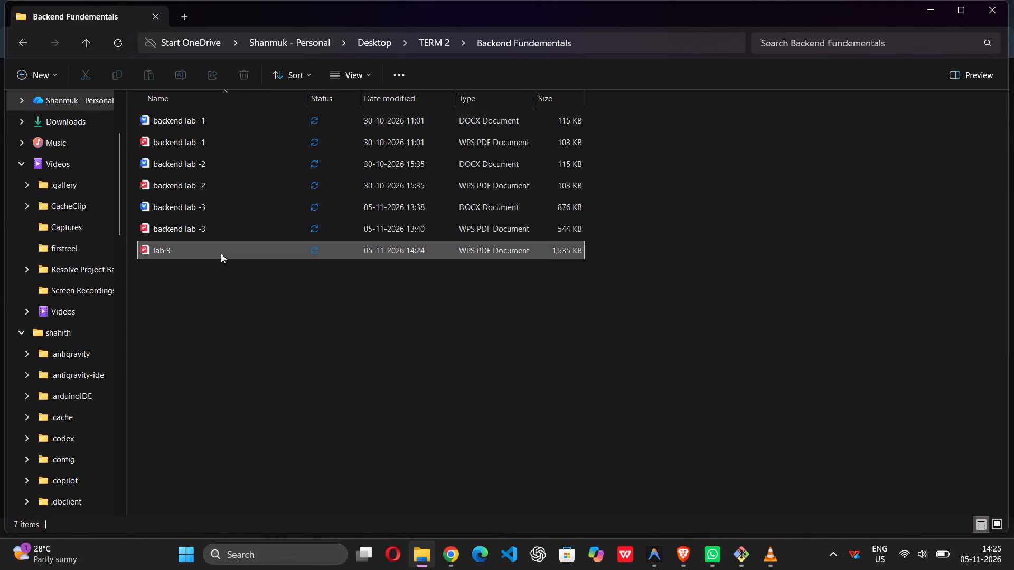
{"action": "key", "text": "ctrl+x"}
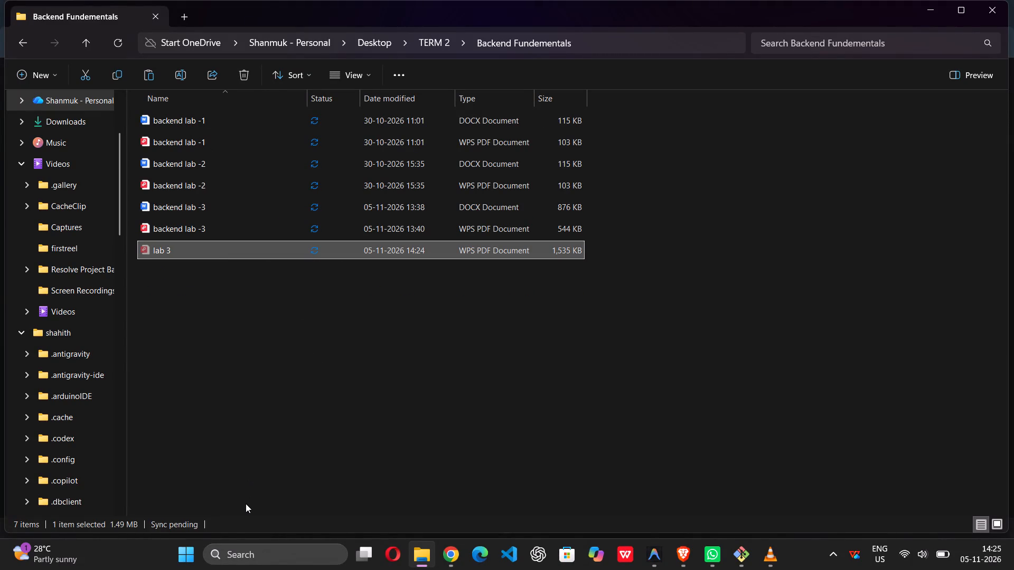
{"action": "left_click", "coordinate": [435, 31]}
{"action": "double_click", "coordinate": [435, 36]}
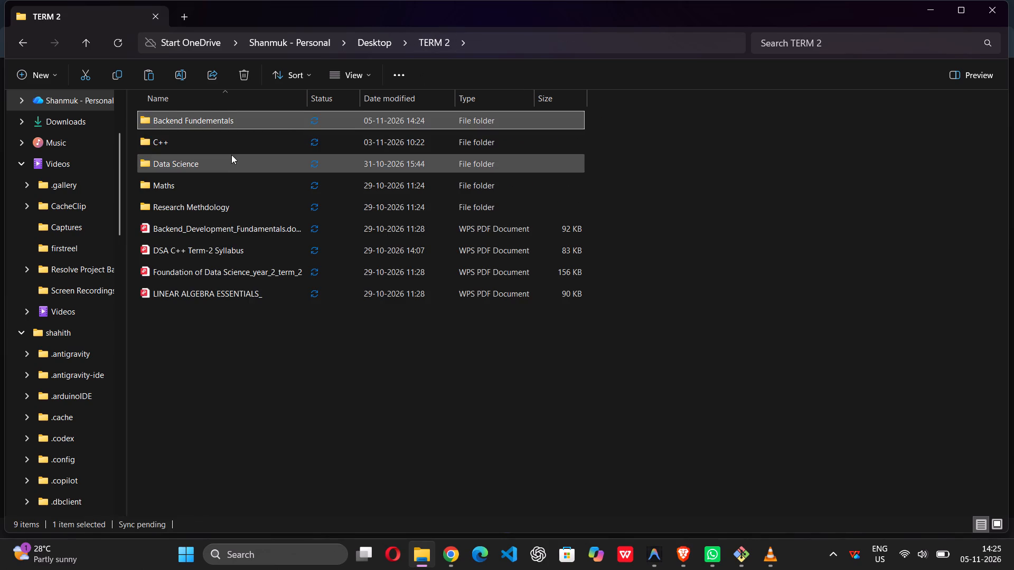
{"action": "double_click", "coordinate": [221, 165]}
{"action": "left_click", "coordinate": [275, 297]}
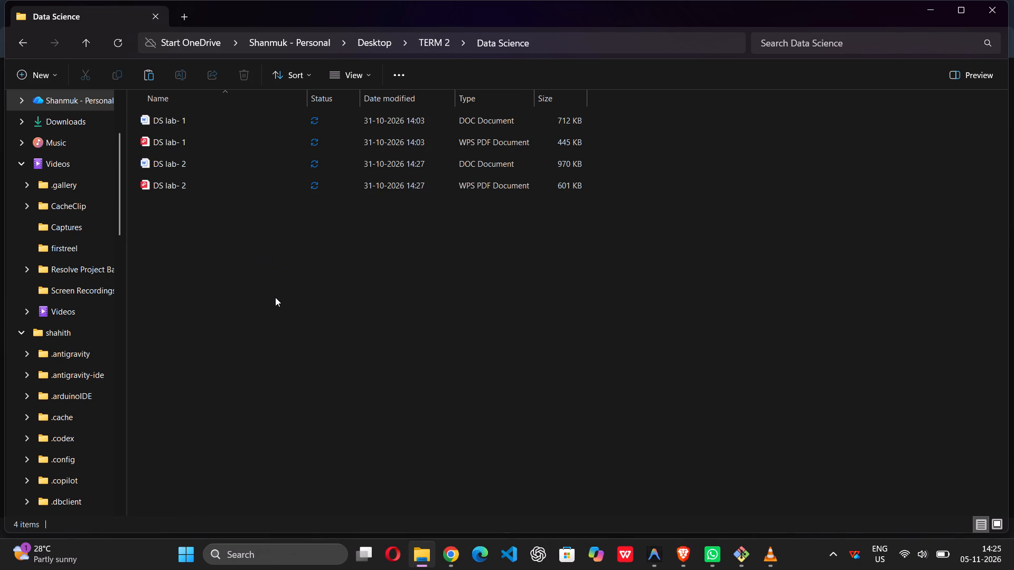
{"action": "key", "text": "ctrl+v"}
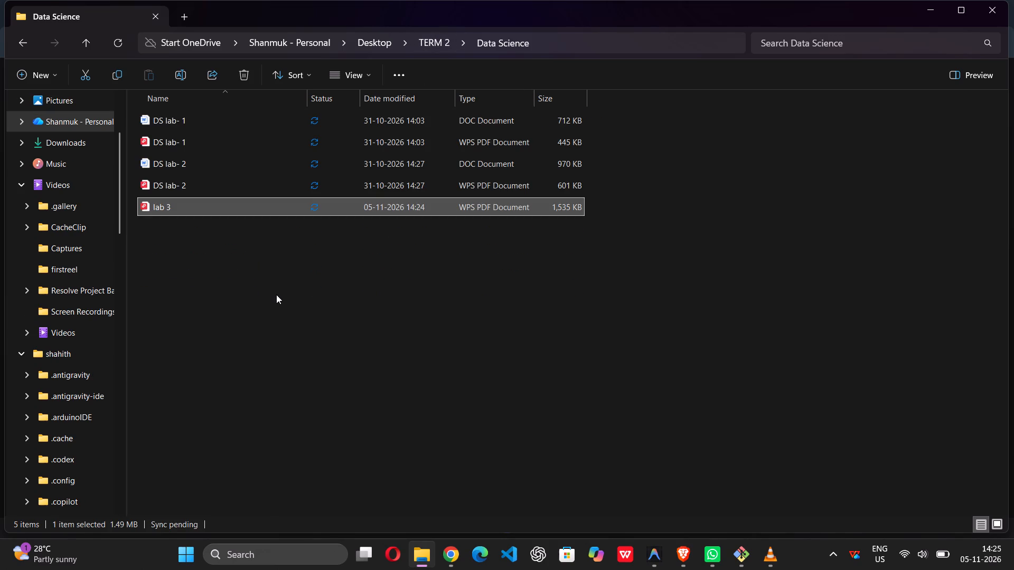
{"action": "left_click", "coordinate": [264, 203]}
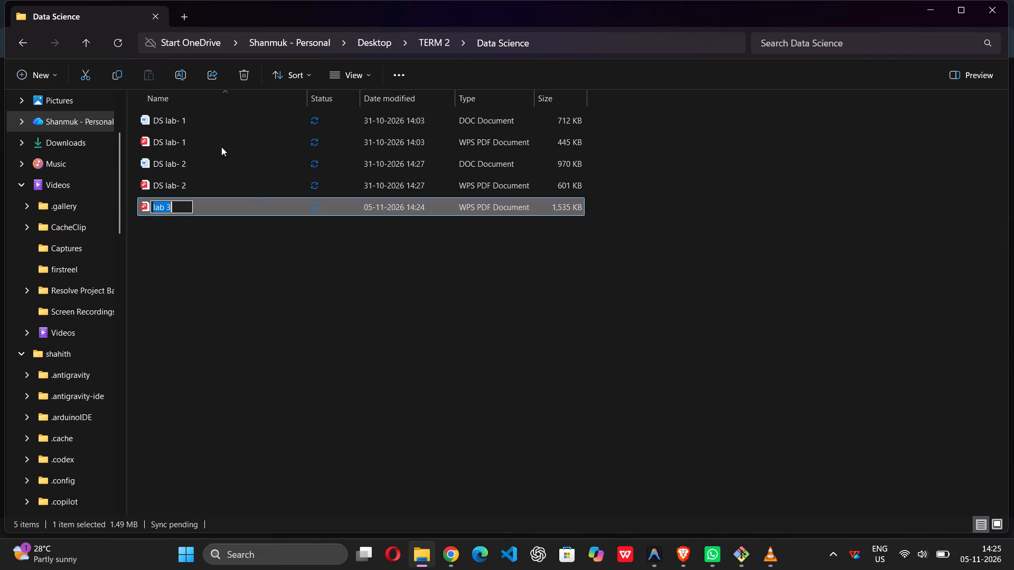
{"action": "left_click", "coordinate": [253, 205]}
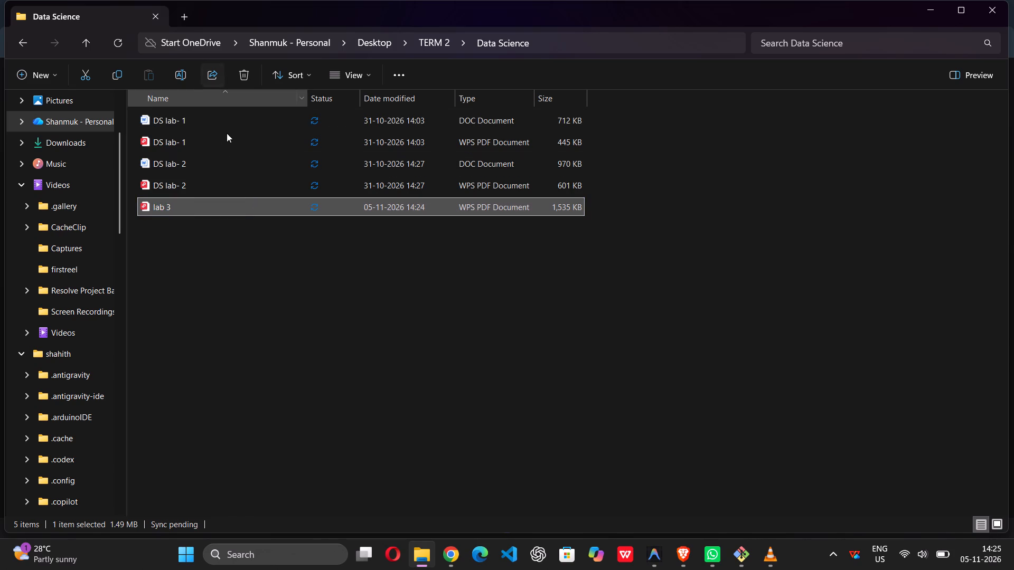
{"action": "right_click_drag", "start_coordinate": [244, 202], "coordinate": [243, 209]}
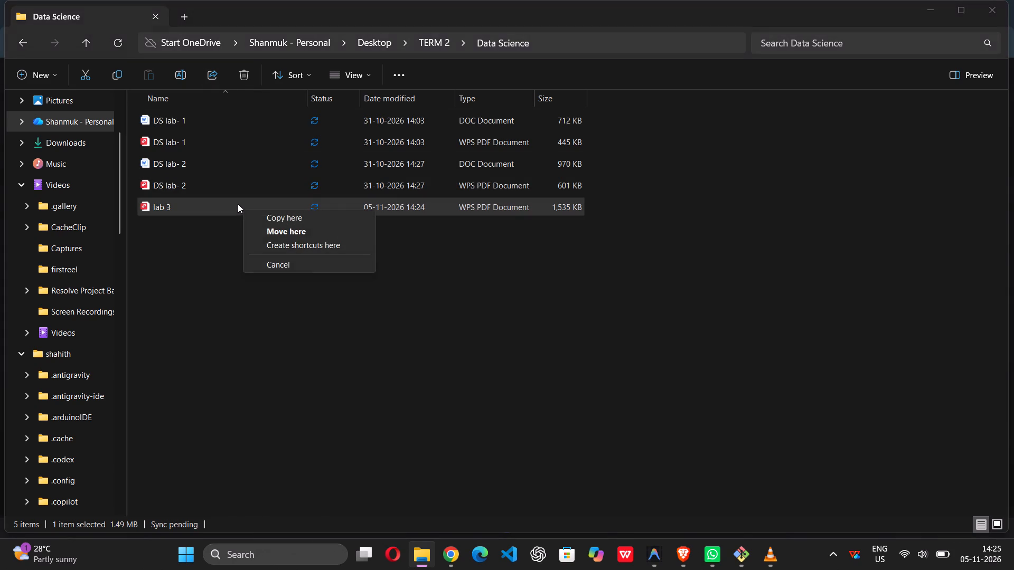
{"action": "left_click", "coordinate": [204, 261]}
Convert the lab 3 PDF in the Data Science folder to DOCX with the radial file converter.
{"action": "left_click", "coordinate": [215, 203]}
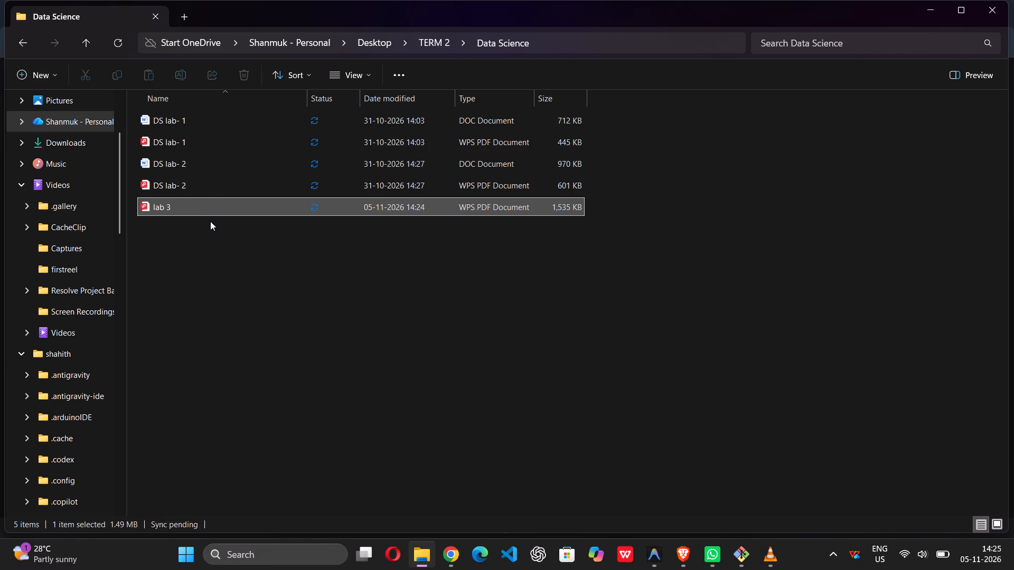
{"action": "left_click_drag", "start_coordinate": [215, 210], "coordinate": [215, 229], "text": "ctrl"}
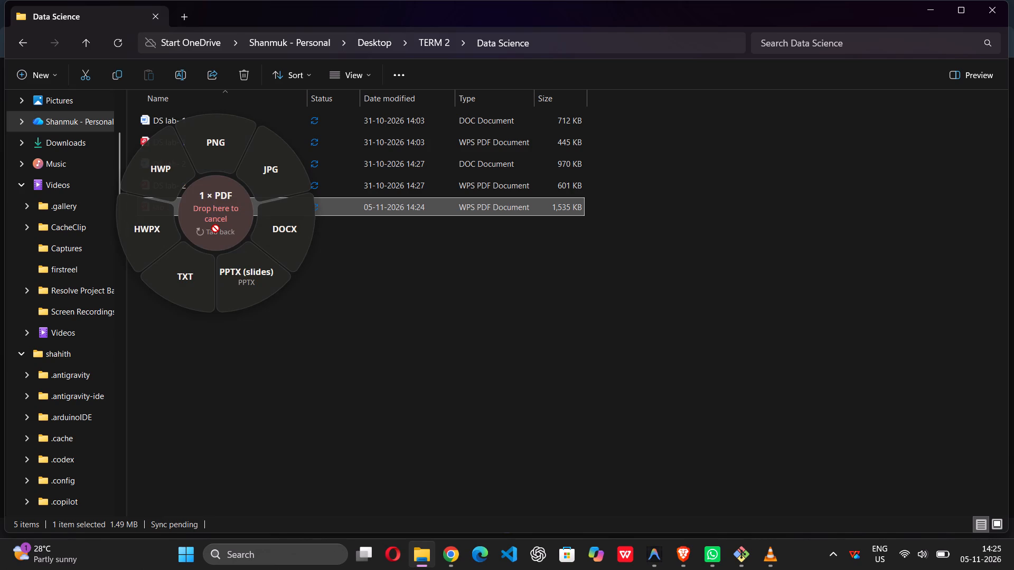
{"action": "left_click_drag", "start_coordinate": [215, 229], "coordinate": [257, 227], "text": "ctrl"}
{"action": "left_click_drag", "start_coordinate": [257, 227], "coordinate": [289, 223], "text": "ctrl"}
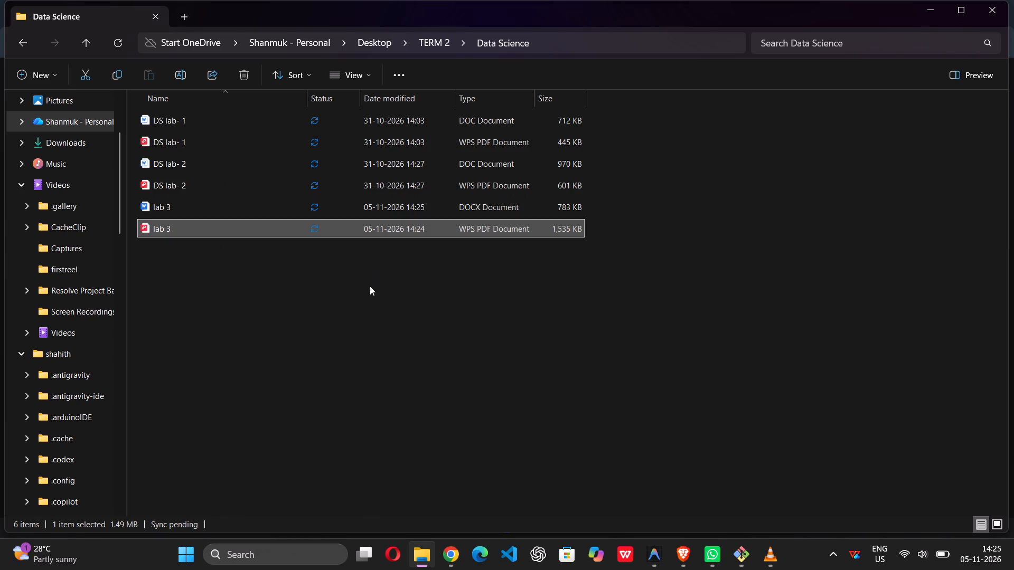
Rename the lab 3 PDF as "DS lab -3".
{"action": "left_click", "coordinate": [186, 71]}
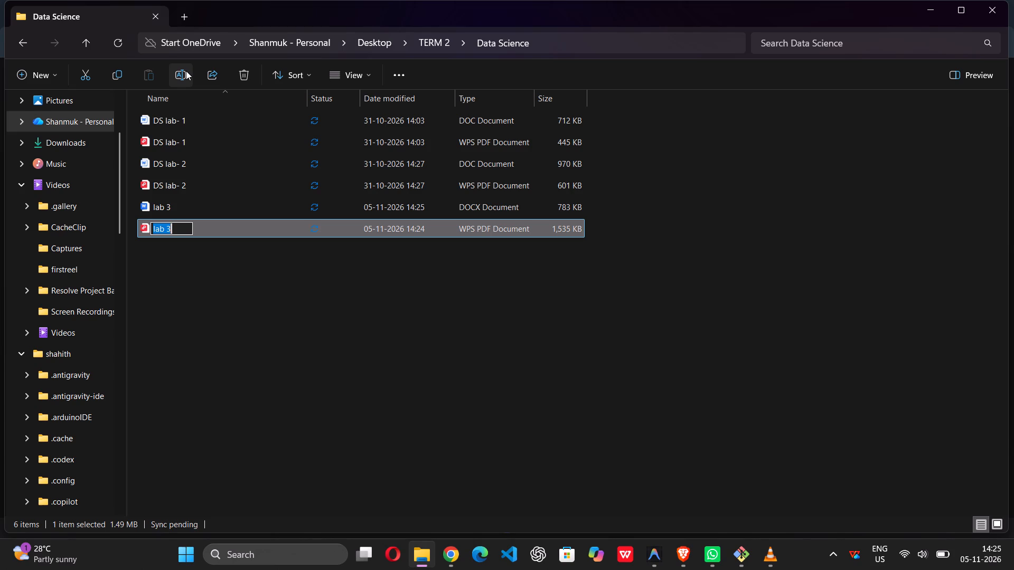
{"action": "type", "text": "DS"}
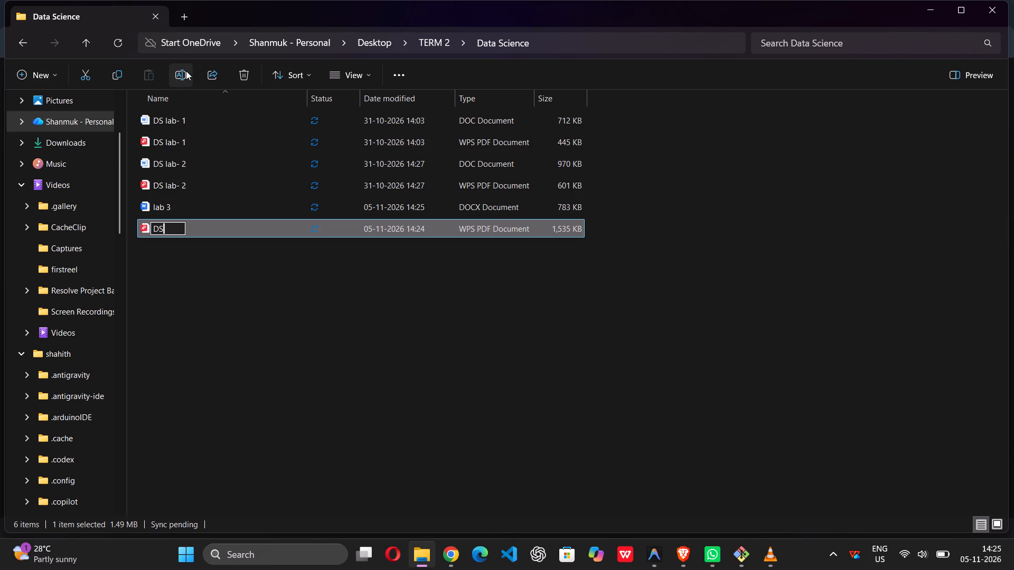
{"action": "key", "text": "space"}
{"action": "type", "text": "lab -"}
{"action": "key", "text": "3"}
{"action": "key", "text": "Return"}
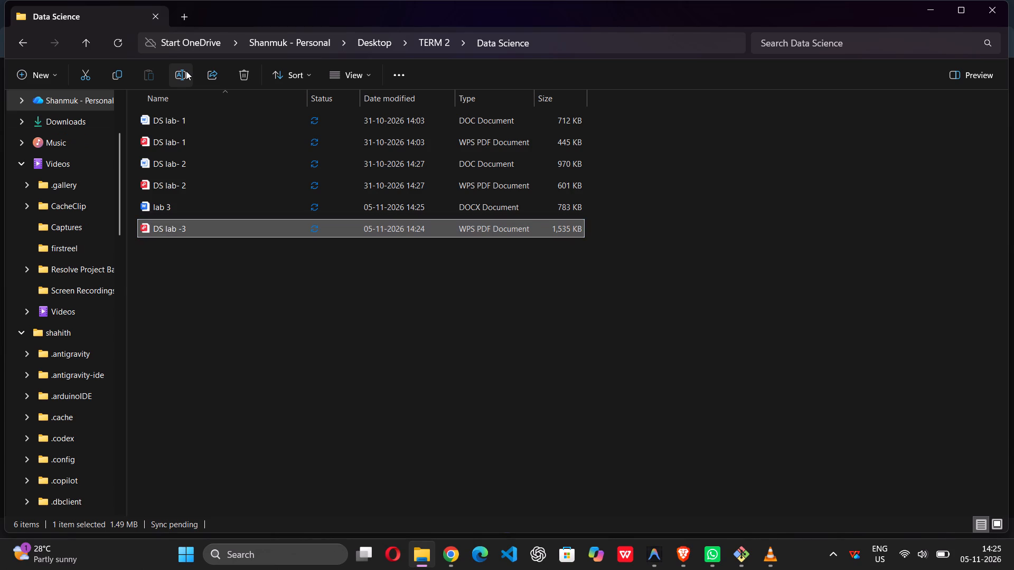
Delete the DS lab -3 PDF from the Data Science folder, keeping the lab 3 DOCX document.
{"action": "left_click", "coordinate": [200, 205]}
{"action": "left_click", "coordinate": [208, 230]}
{"action": "key", "text": "Delete"}
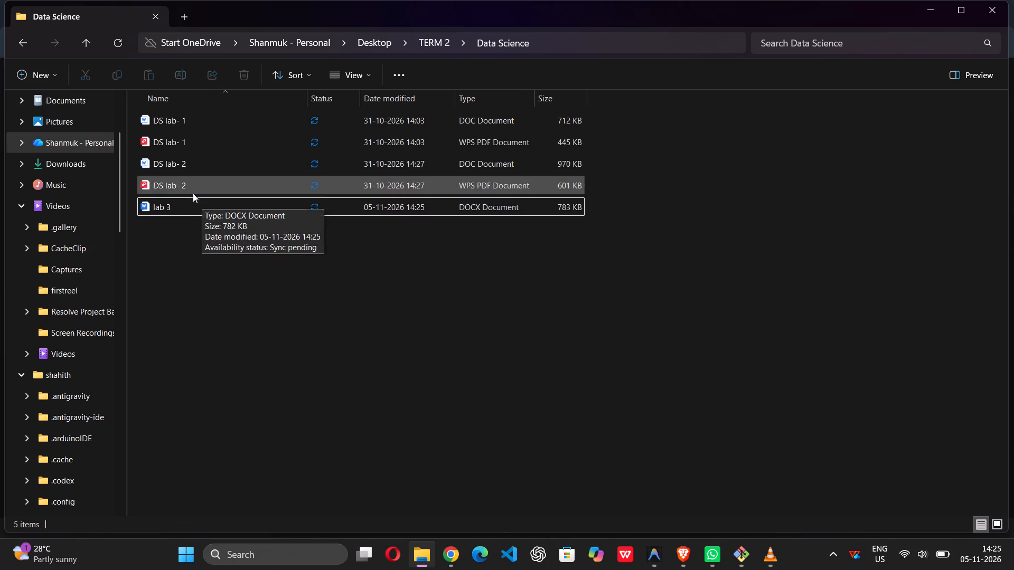
Rename the lab 3 DOCX document as "DS lab 3".
{"action": "left_click", "coordinate": [184, 212]}
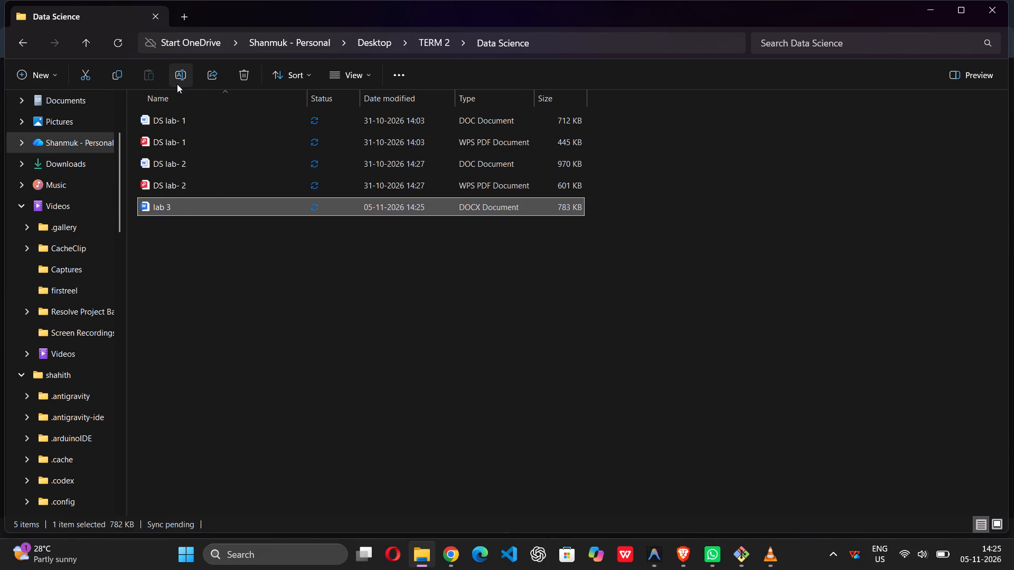
{"action": "left_click", "coordinate": [180, 81]}
{"action": "left_click", "coordinate": [187, 204]}
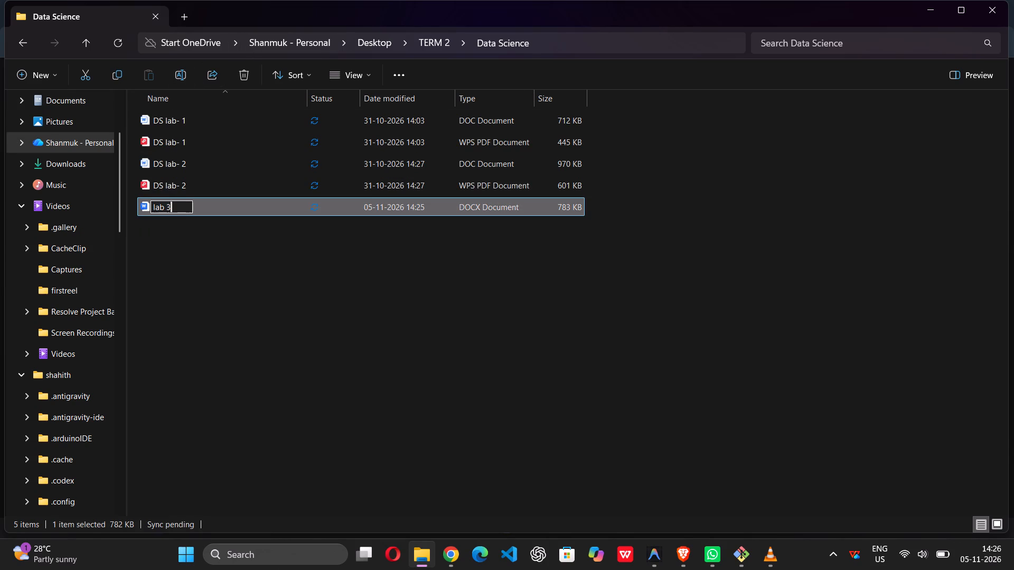
{"action": "key", "text": "Left"}
{"action": "key", "text": "Left"}
{"action": "key", "text": "Left"}
{"action": "key", "text": "Left"}
{"action": "key", "text": "Left"}
{"action": "type", "text": "DS"}
{"action": "key", "text": "space"}
{"action": "key", "text": "Return"}
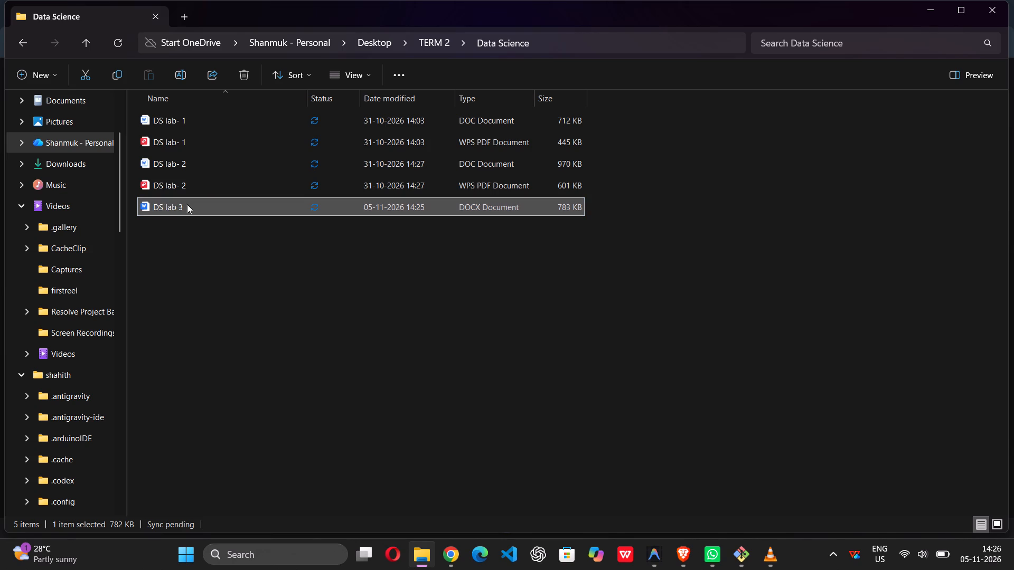
Open the DS lab 3 DOCX document.
{"action": "double_click", "coordinate": [187, 204]}
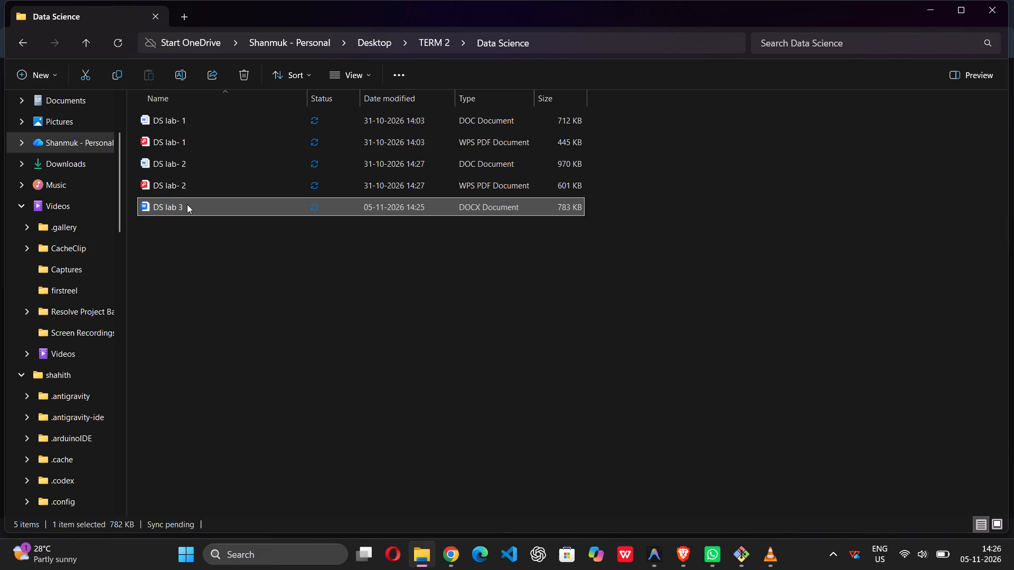
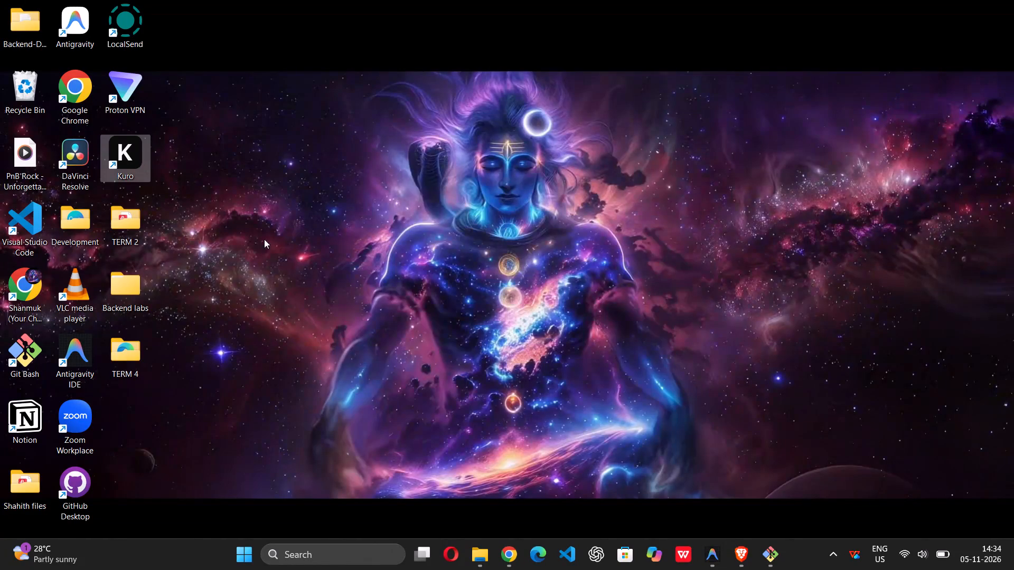
Open the DS lab 3 DOCX document from the Data Science folder inside TERM 2 on the desktop.
{"action": "double_click", "coordinate": [119, 235]}
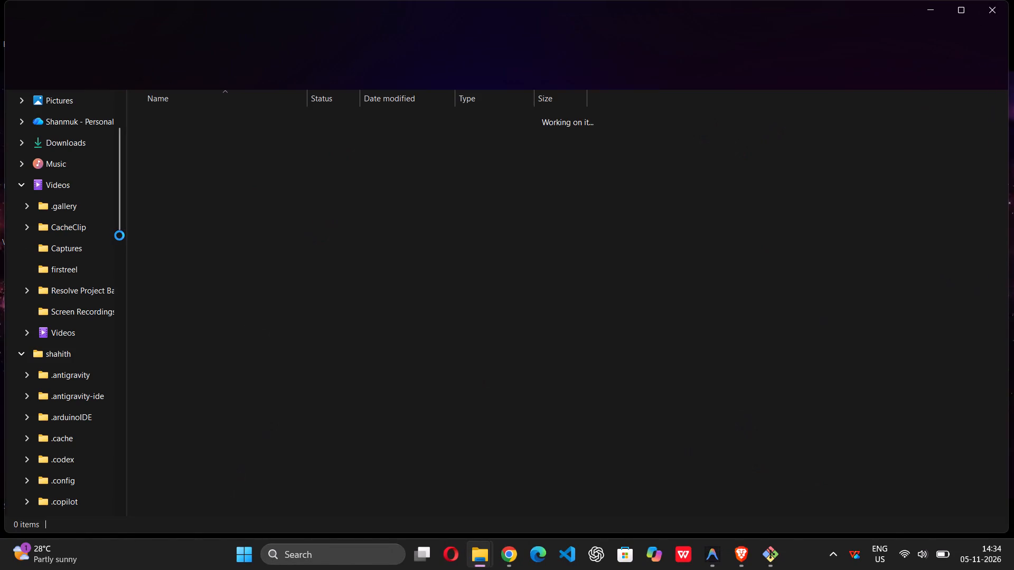
{"action": "left_click_drag", "start_coordinate": [119, 235], "coordinate": [194, 129]}
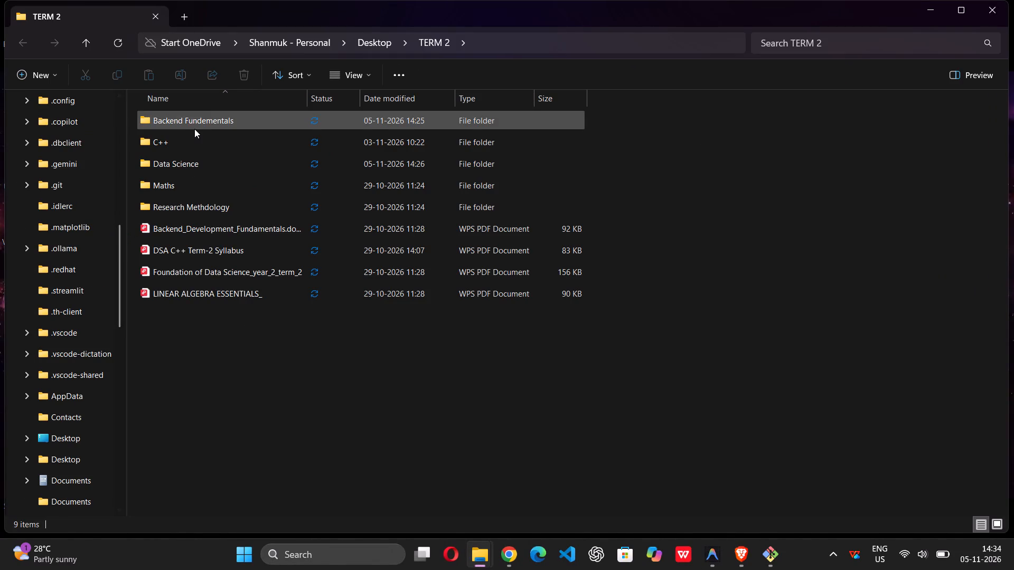
{"action": "double_click", "coordinate": [200, 162]}
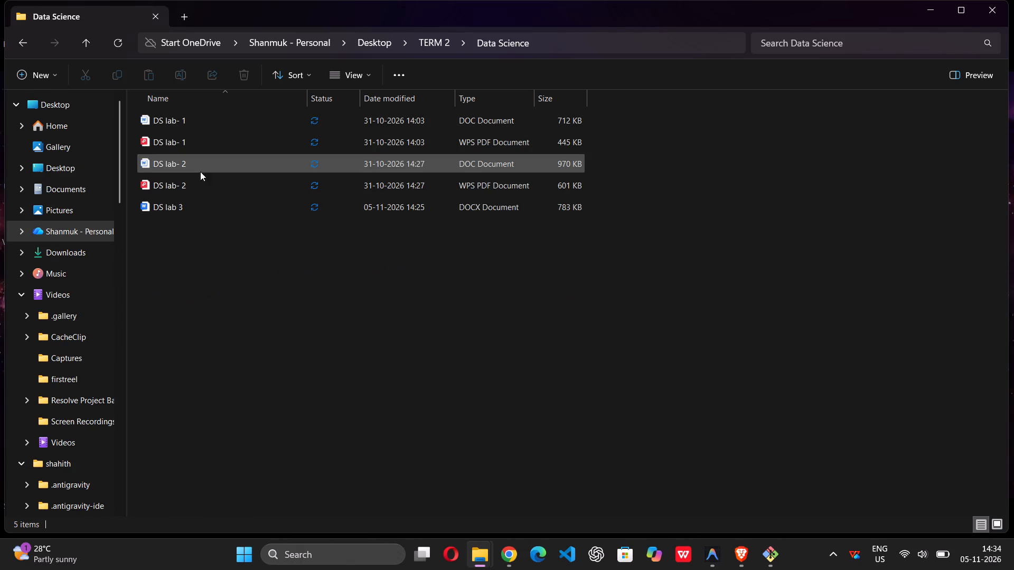
{"action": "double_click", "coordinate": [202, 198]}
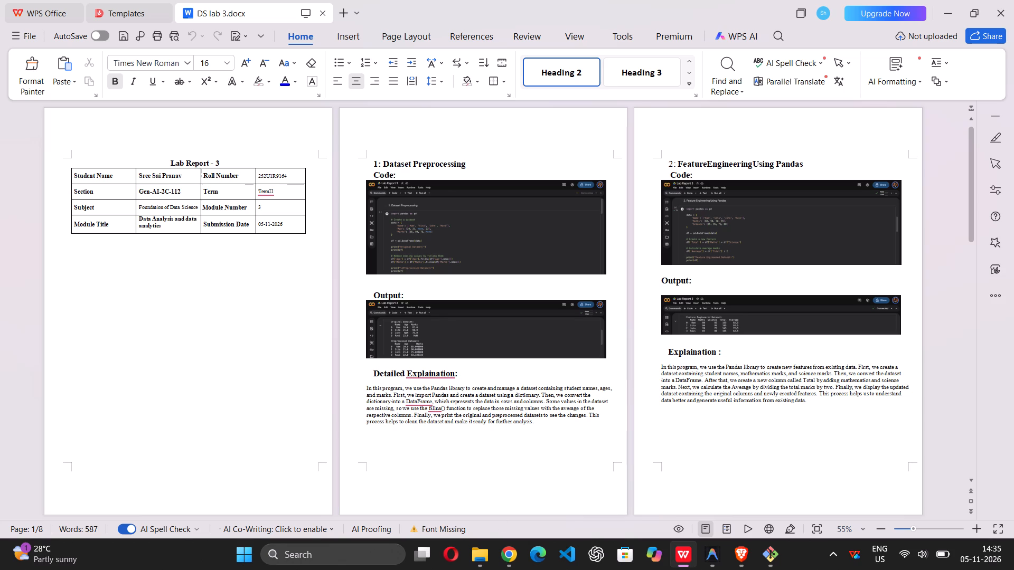
Review the DS lab- 2 DOC document from the Data Science folder, close it and return to the folder.
{"action": "left_click", "coordinate": [476, 548]}
{"action": "left_click", "coordinate": [508, 487]}
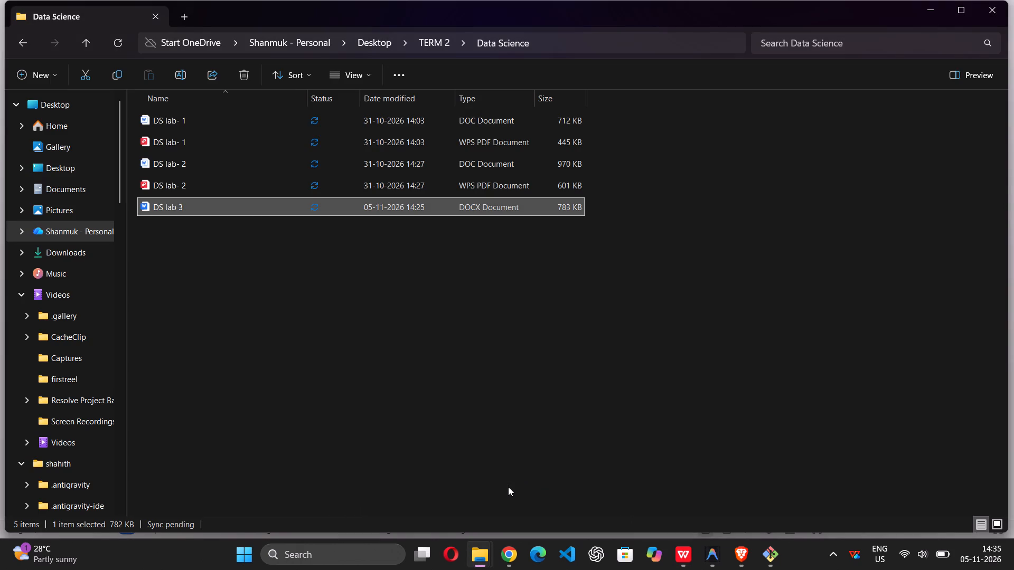
{"action": "double_click", "coordinate": [199, 162]}
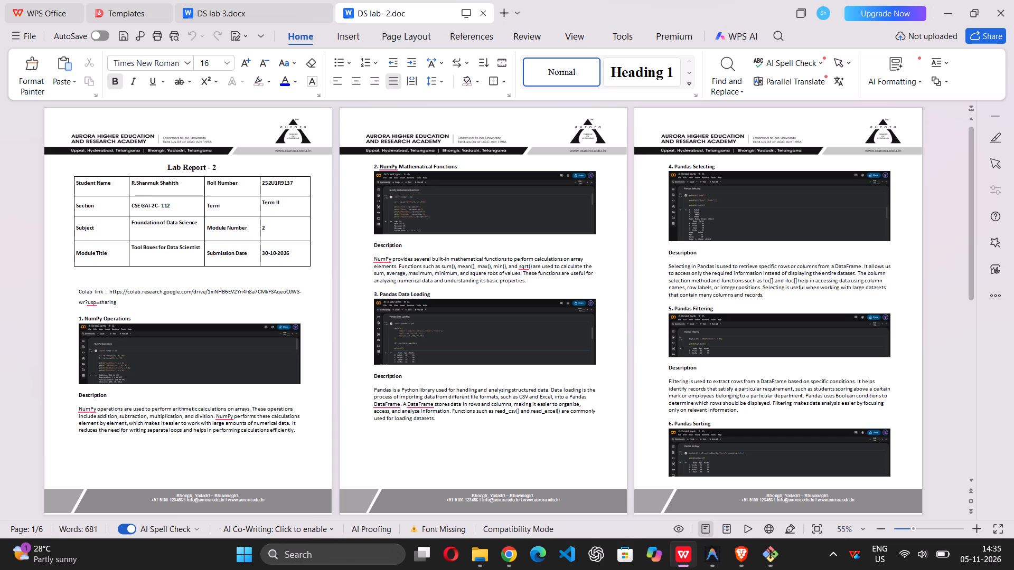
{"action": "left_click", "coordinate": [481, 13]}
{"action": "left_click", "coordinate": [935, 8]}
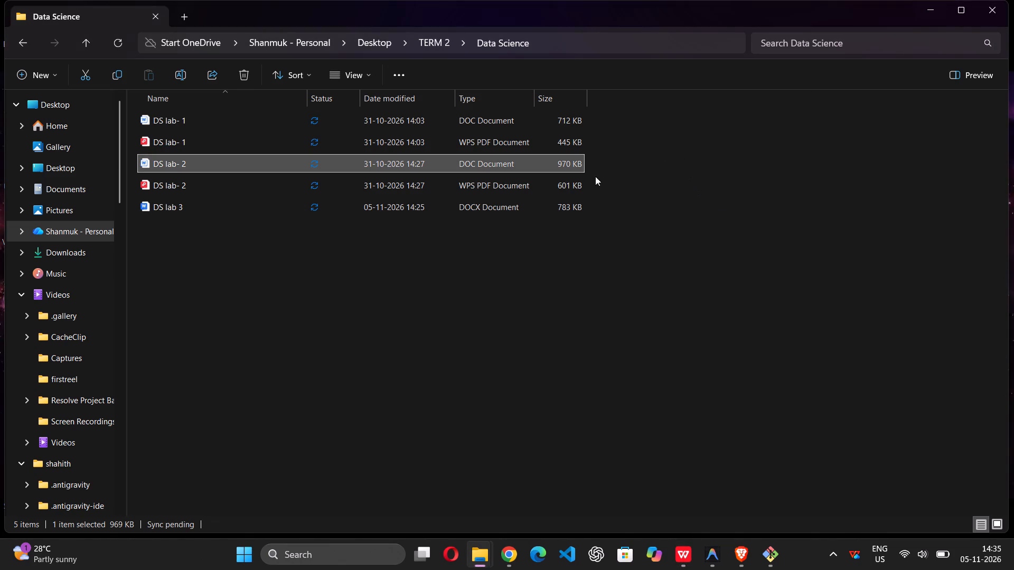
Duplicate the DS lab- 2 DOC document within the Data Science folder.
{"action": "left_click", "coordinate": [189, 213]}
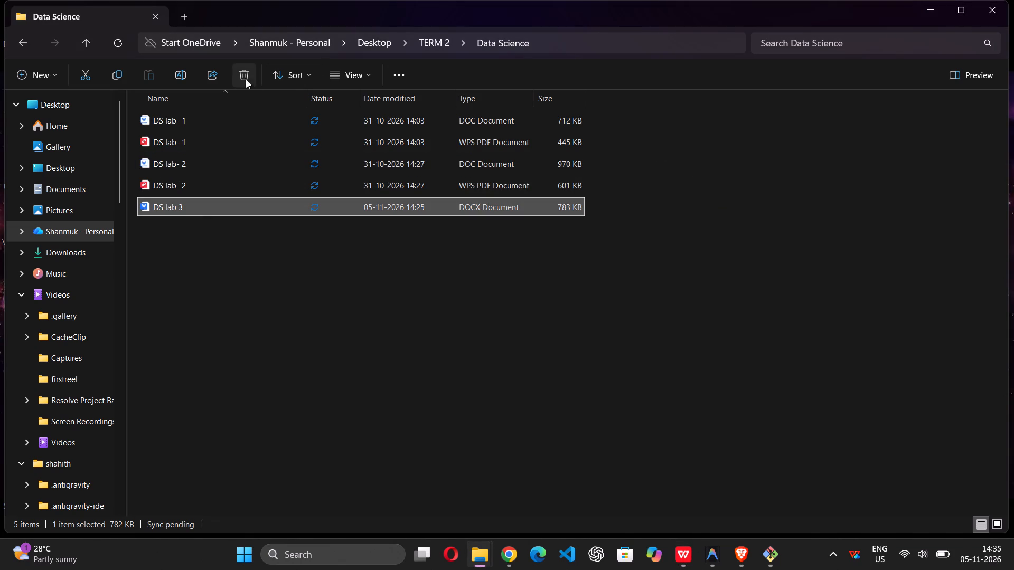
{"action": "left_click", "coordinate": [259, 316]}
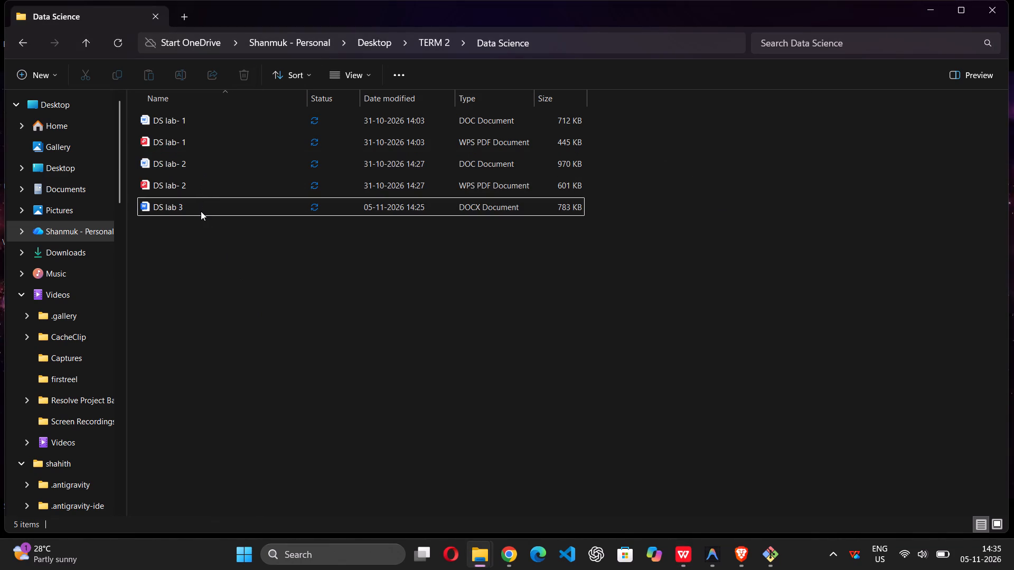
{"action": "left_click", "coordinate": [201, 211]}
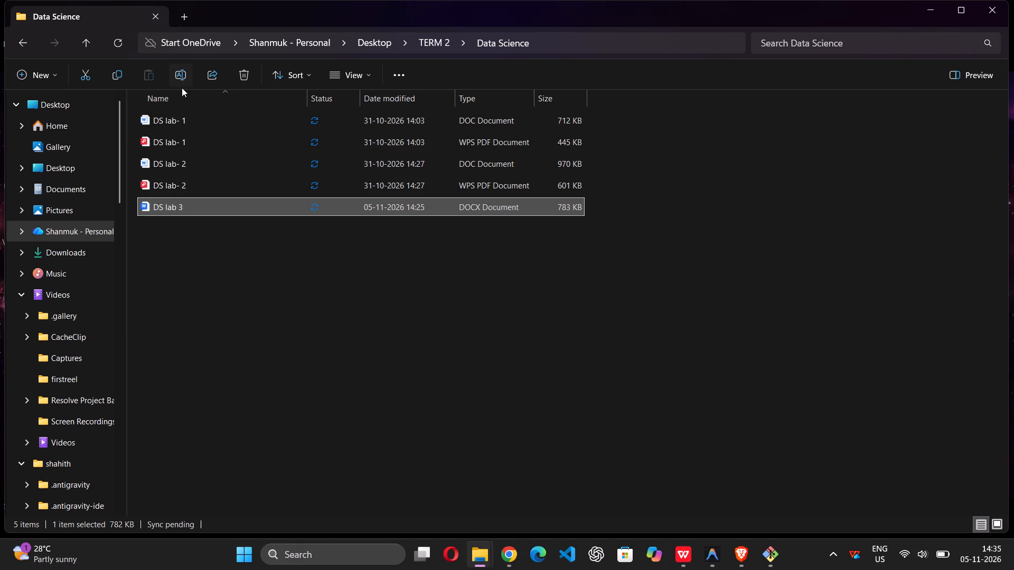
{"action": "left_click", "coordinate": [184, 167]}
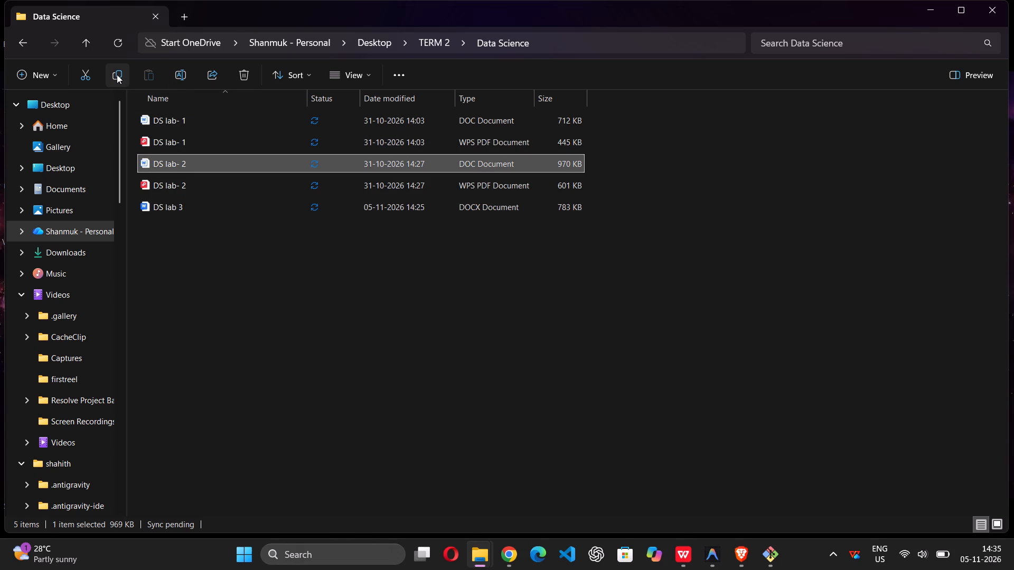
{"action": "left_click", "coordinate": [117, 74]}
{"action": "key", "text": "ctrl+v"}
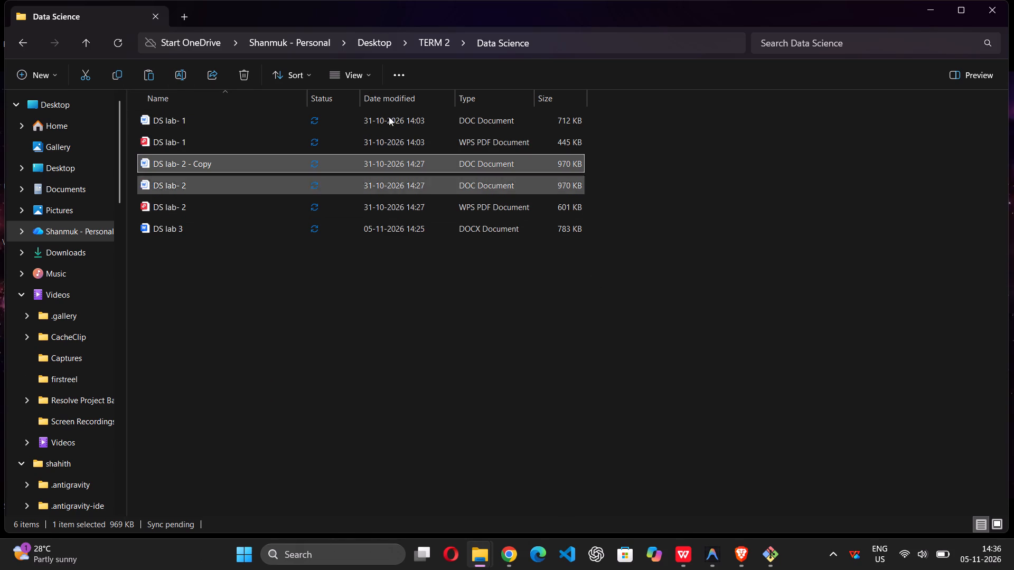
Rename the copy of the DS lab- 2 DOC document as "DS lab- 3".
{"action": "left_click", "coordinate": [182, 69]}
{"action": "left_click", "coordinate": [206, 161]}
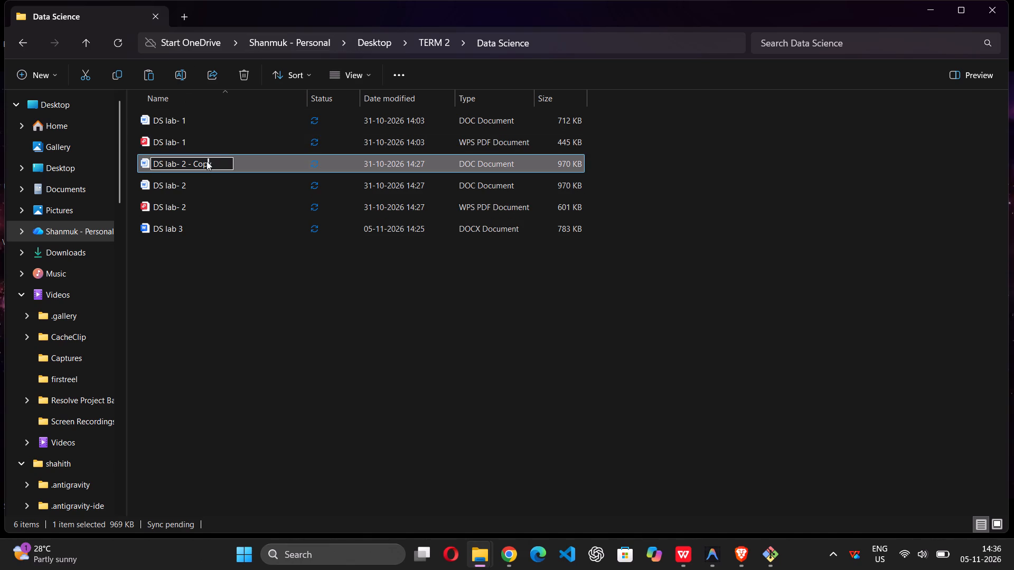
{"action": "key", "text": "Right"}
{"action": "key", "text": "BackSpace"}
{"action": "key", "text": "BackSpace"}
{"action": "key", "text": "BackSpace"}
{"action": "key", "text": "BackSpace"}
{"action": "key", "text": "BackSpace"}
{"action": "key", "text": "BackSpace"}
{"action": "key", "text": "BackSpace"}
{"action": "key", "text": "BackSpace"}
{"action": "key", "text": "3"}
{"action": "key", "text": "Return"}
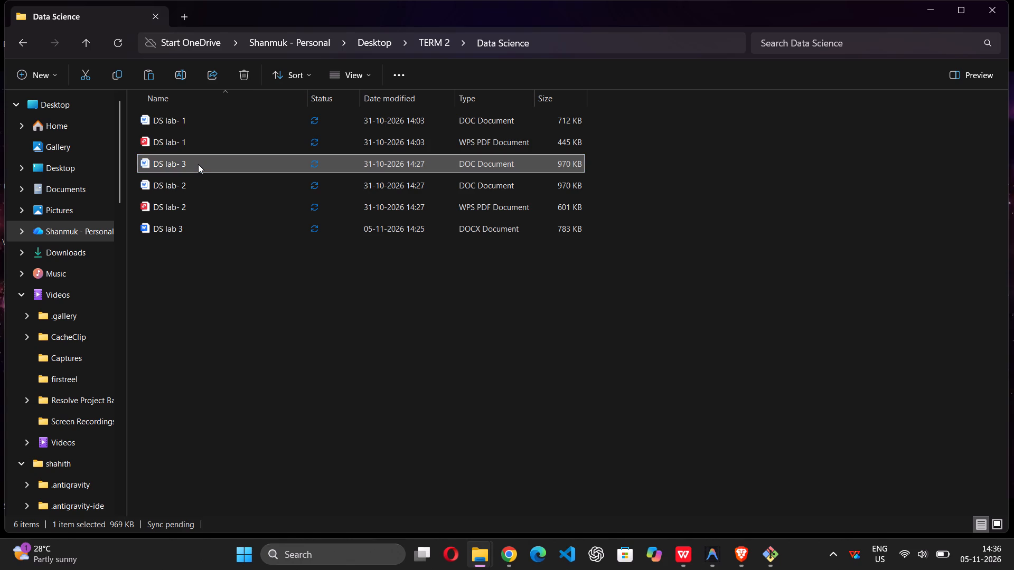
Open the DS lab- 3 DOC document and change its heading to "Lab Report - 3".
{"action": "double_click", "coordinate": [198, 164]}
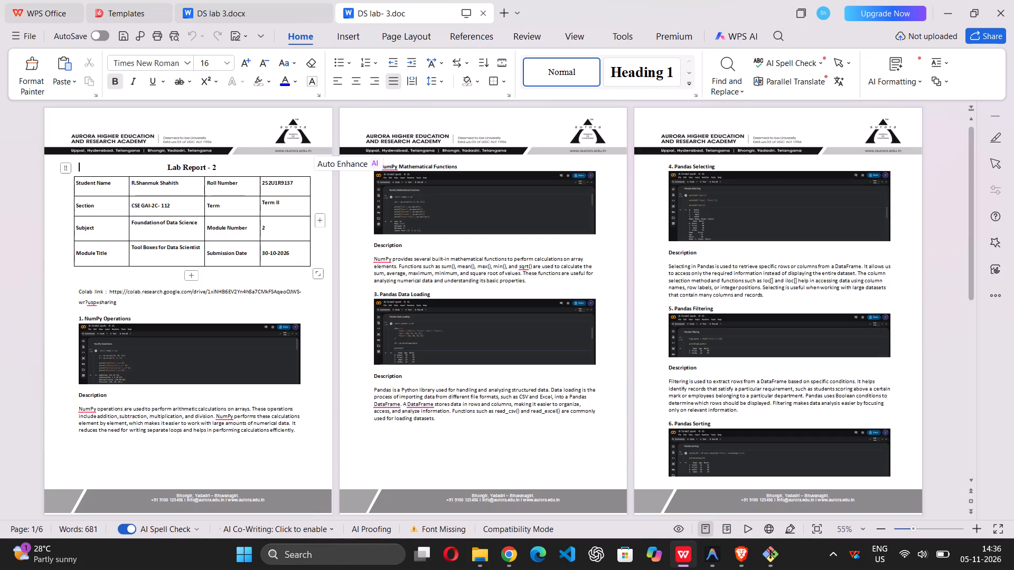
{"action": "left_click", "coordinate": [220, 161]}
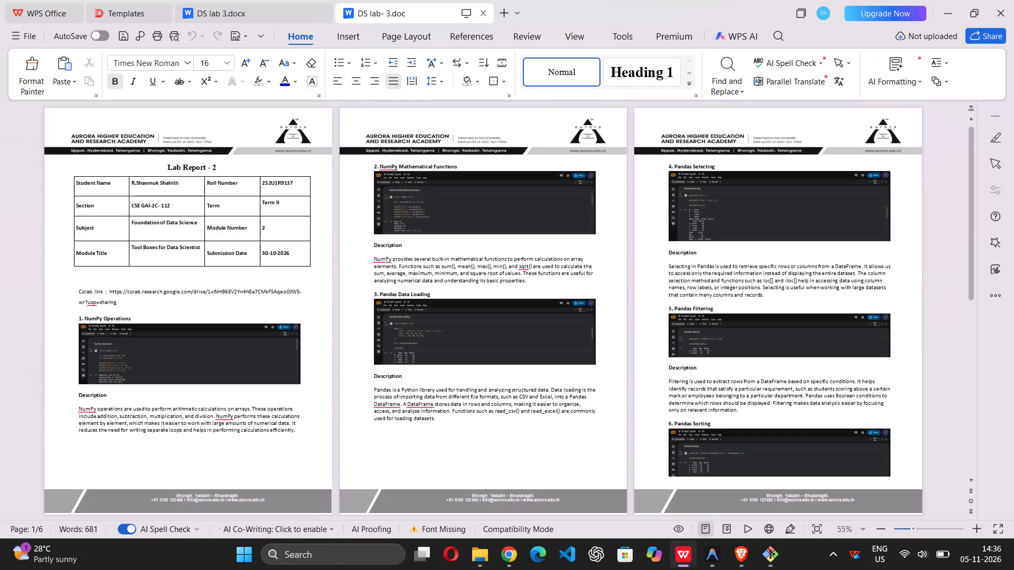
{"action": "key", "text": "BackSpace"}
{"action": "key", "text": "3"}
Replace the module title in DS lab- 3.doc with "Data Analysis and data analytics" copied from the table in DS lab 3.docx.
{"action": "left_click", "coordinate": [227, 0]}
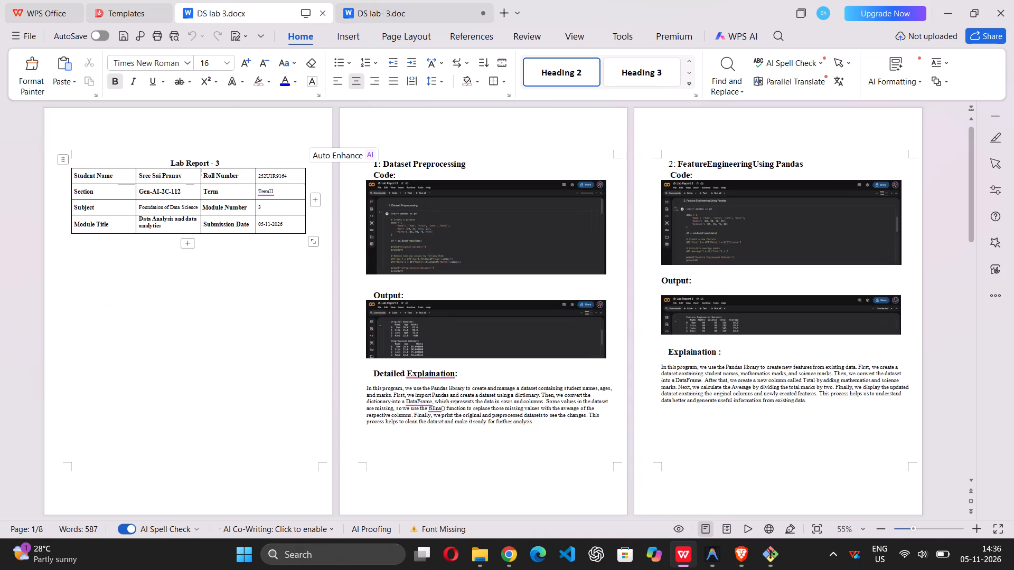
{"action": "left_click", "coordinate": [164, 229]}
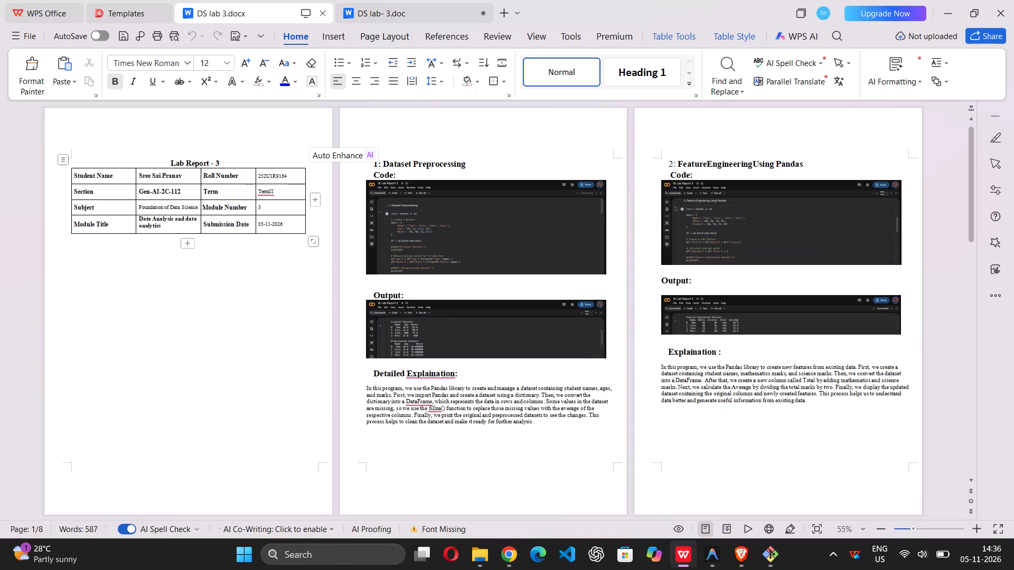
{"action": "left_click_drag", "start_coordinate": [160, 226], "coordinate": [142, 215]}
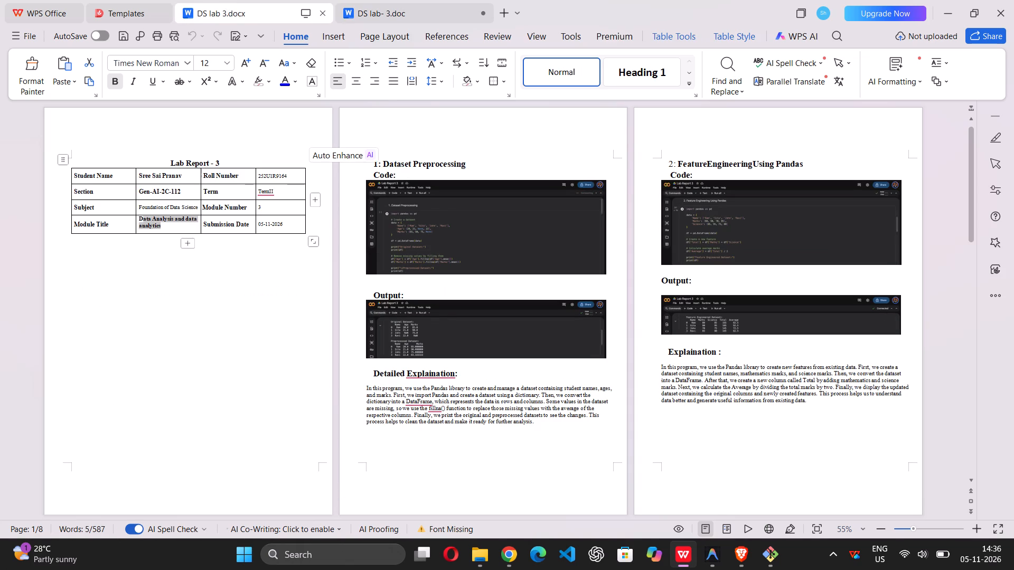
{"action": "left_click_drag", "start_coordinate": [142, 215], "coordinate": [140, 217]}
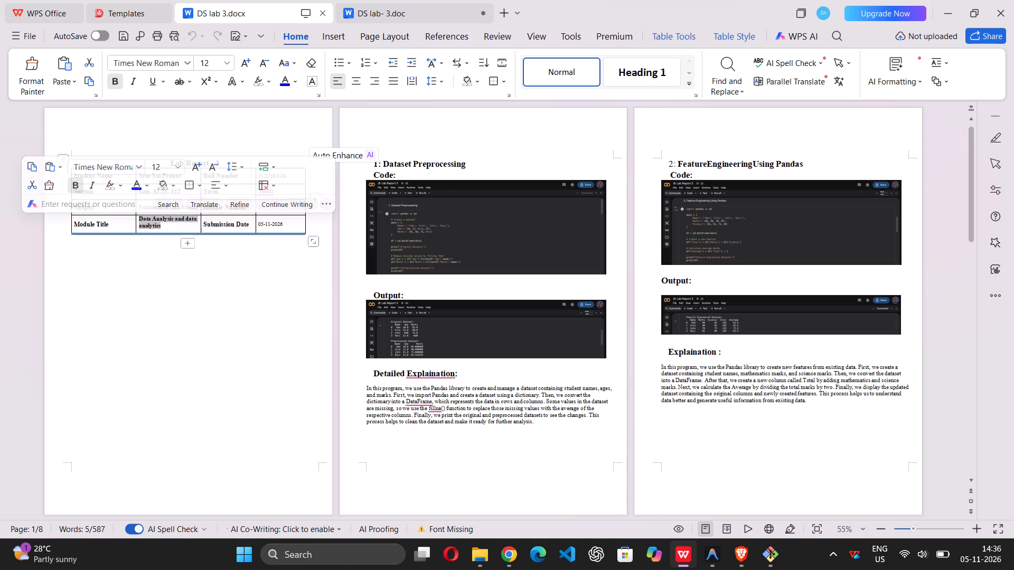
{"action": "left_click", "coordinate": [161, 233]}
{"action": "key", "text": "ctrl+c"}
{"action": "left_click", "coordinate": [374, 2]}
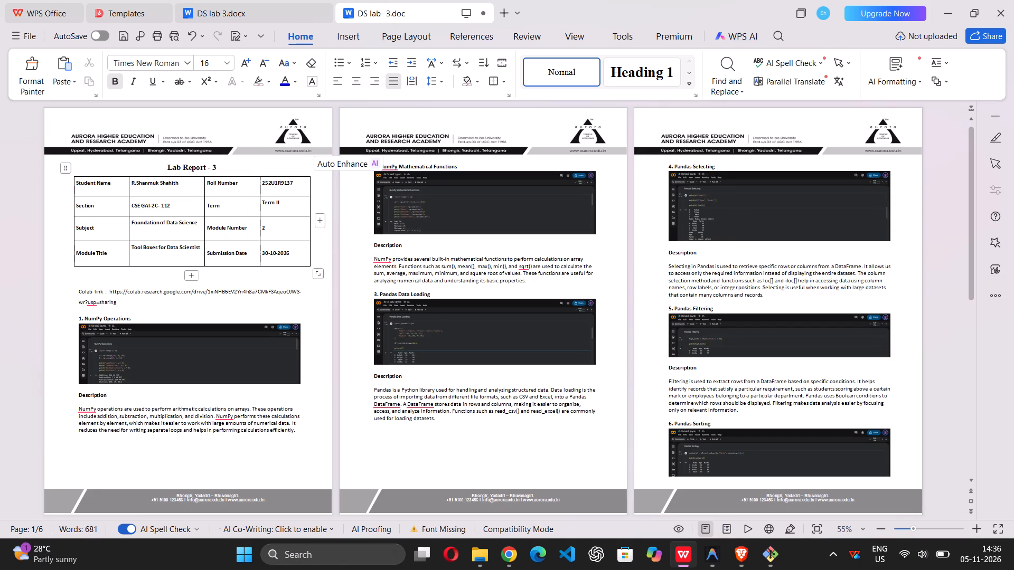
{"action": "left_click_drag", "start_coordinate": [199, 249], "coordinate": [133, 249]}
{"action": "key", "text": "ctrl+v"}
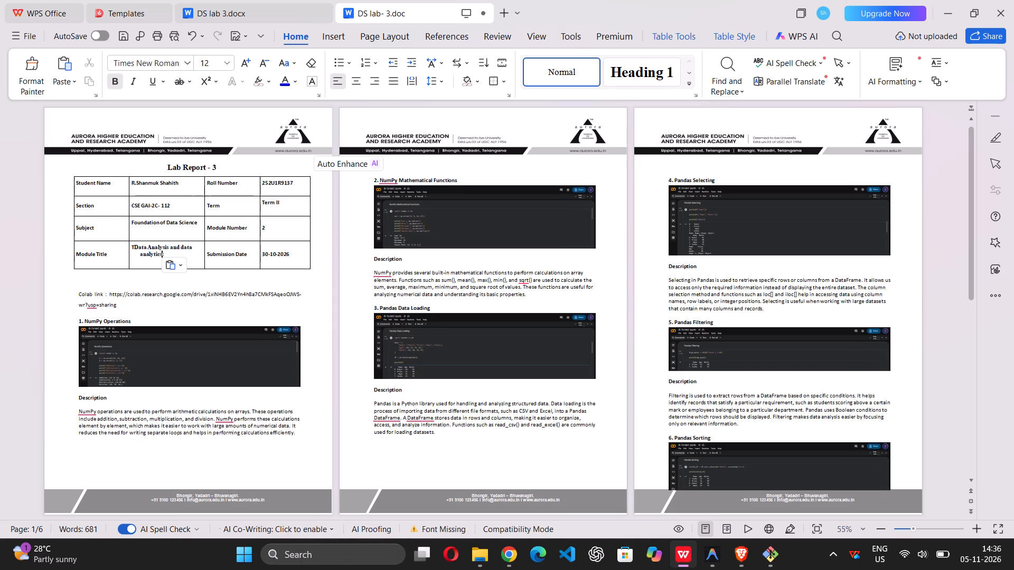
{"action": "left_click", "coordinate": [134, 245]}
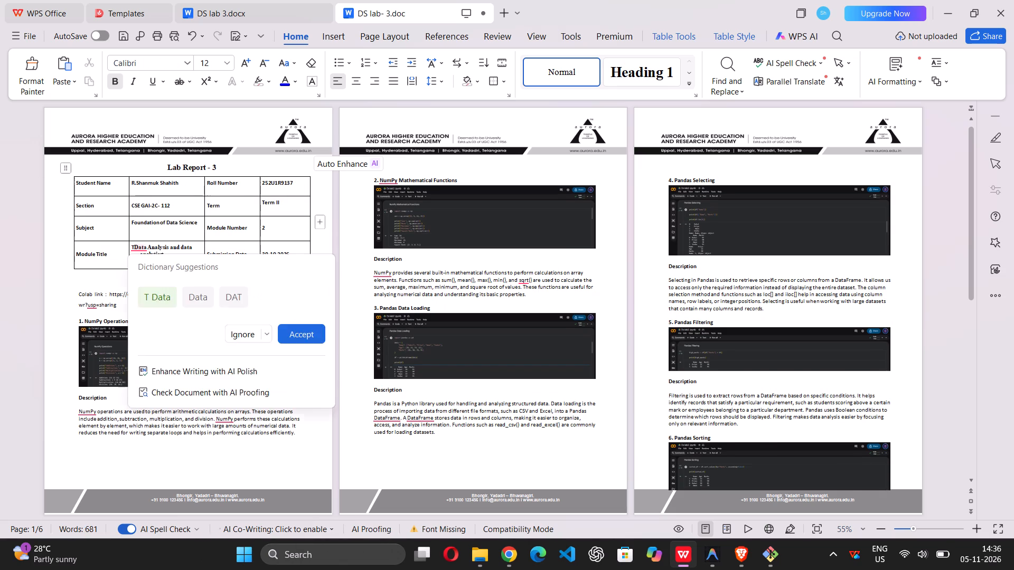
{"action": "key", "text": "BackSpace"}
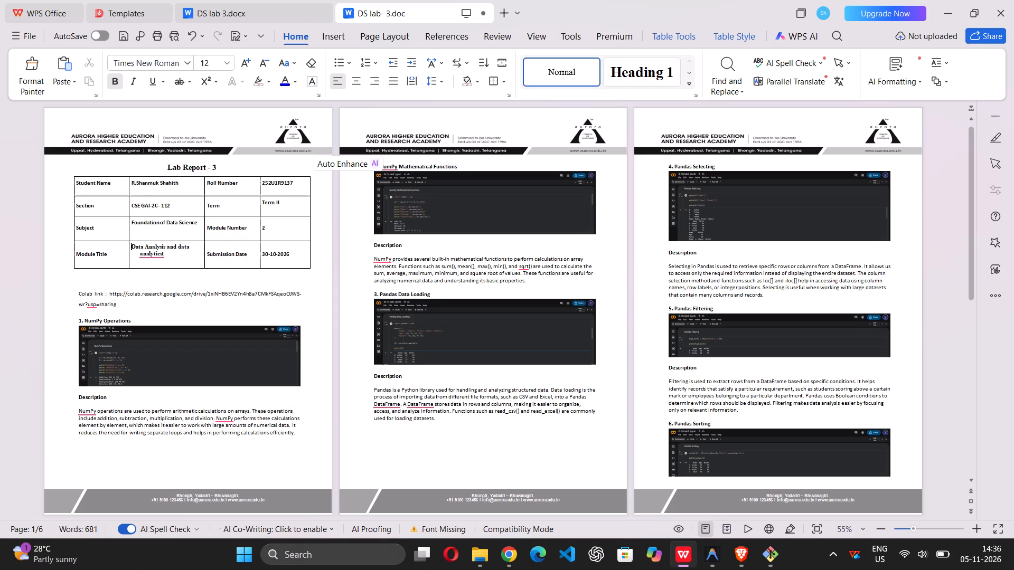
Set the module number in the report's details table to 3.
{"action": "left_click", "coordinate": [277, 224]}
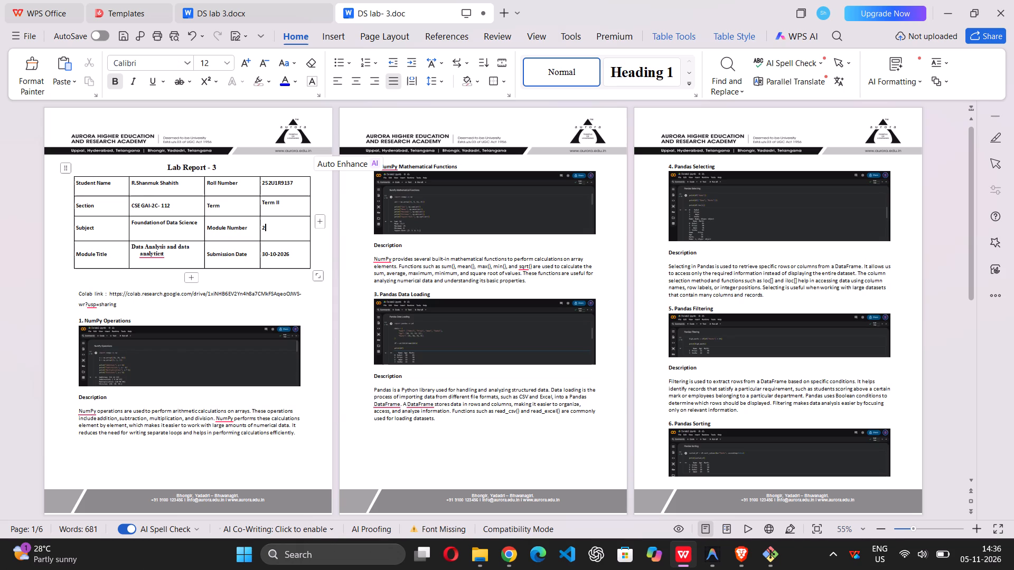
{"action": "key", "text": "BackSpace"}
{"action": "key", "text": "3"}
Set the submission date in the report's details table to 05-11-2026.
{"action": "left_click", "coordinate": [275, 253]}
{"action": "key", "text": "BackSpace"}
{"action": "key", "text": "1"}
{"action": "key", "text": "Left"}
{"action": "key", "text": "Left"}
{"action": "key", "text": "Left"}
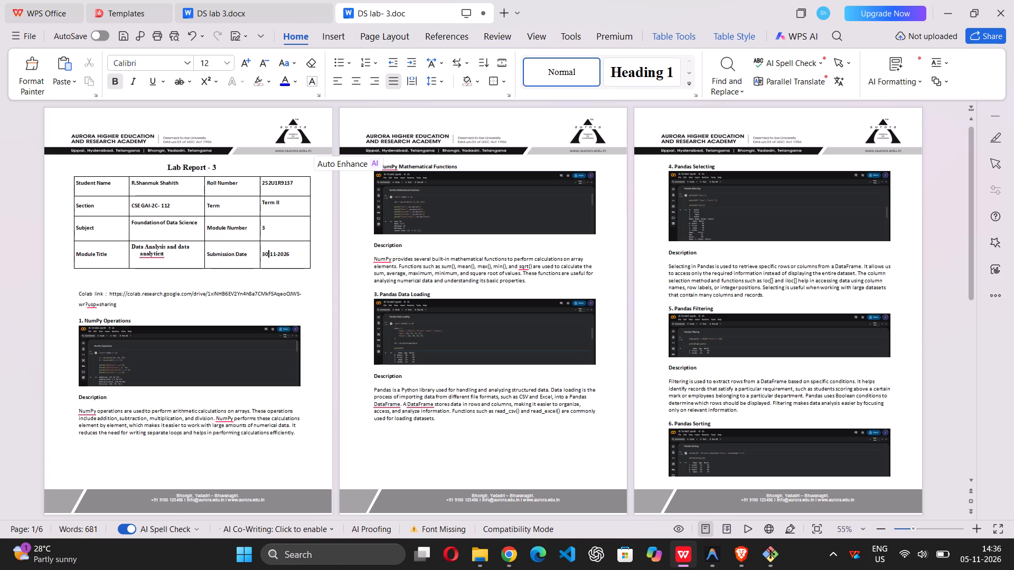
{"action": "key", "text": "BackSpace"}
{"action": "key", "text": "BackSpace"}
{"action": "type", "text": "05"}
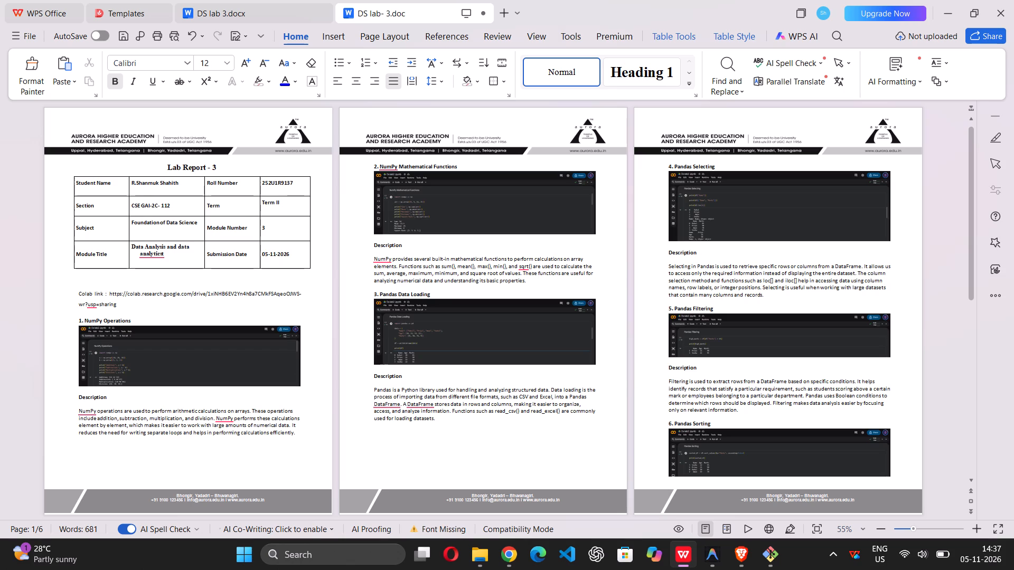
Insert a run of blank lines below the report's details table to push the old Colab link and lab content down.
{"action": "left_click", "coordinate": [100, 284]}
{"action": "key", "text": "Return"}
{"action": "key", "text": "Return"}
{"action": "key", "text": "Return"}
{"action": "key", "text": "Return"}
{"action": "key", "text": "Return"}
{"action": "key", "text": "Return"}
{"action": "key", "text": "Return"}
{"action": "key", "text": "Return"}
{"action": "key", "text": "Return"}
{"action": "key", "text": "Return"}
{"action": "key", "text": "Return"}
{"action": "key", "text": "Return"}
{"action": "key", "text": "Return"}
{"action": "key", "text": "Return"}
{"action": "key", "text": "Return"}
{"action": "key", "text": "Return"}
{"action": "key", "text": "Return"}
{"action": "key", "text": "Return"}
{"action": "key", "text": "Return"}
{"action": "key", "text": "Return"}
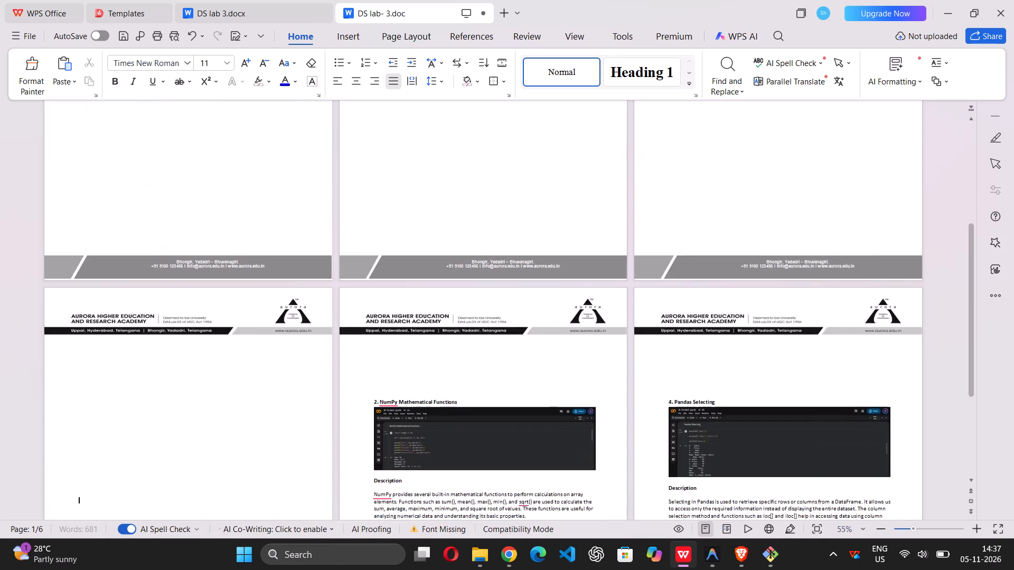
Copy sections 1 to 5 of DS lab 3.docx, from "1: Dataset Preprocessing" through the final explanation, and paste them below the details table in DS lab- 3.doc.
{"action": "left_click", "coordinate": [211, 0]}
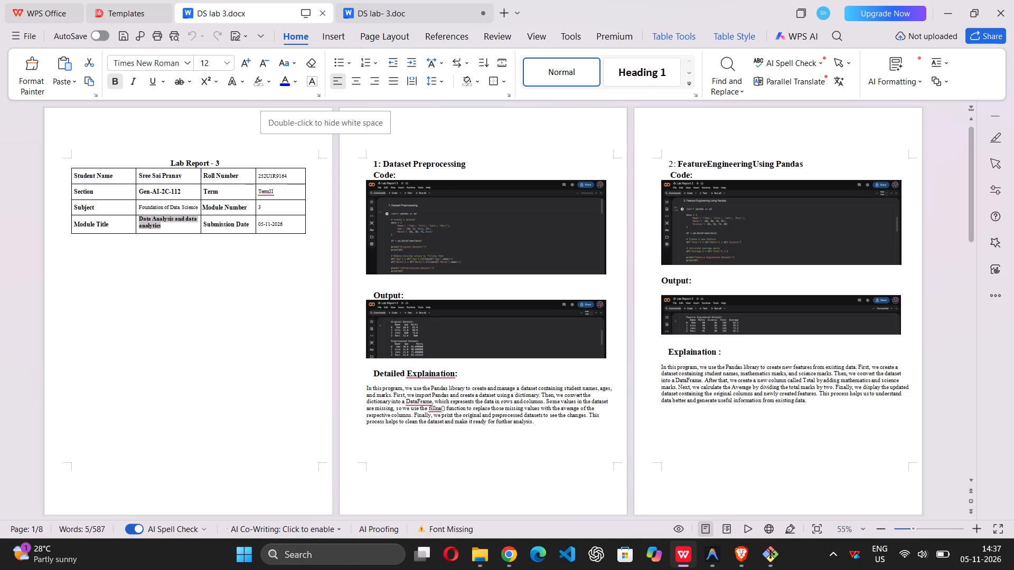
{"action": "left_click_drag", "start_coordinate": [371, 159], "coordinate": [704, 368]}
{"action": "scroll", "coordinate": [691, 349], "scroll_direction": "down", "scroll_amount": 9}
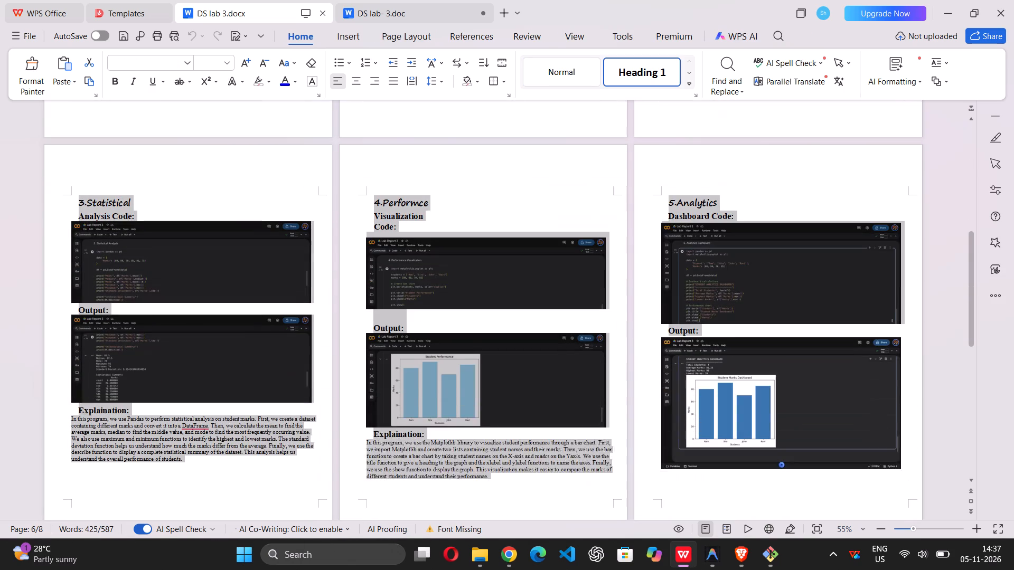
{"action": "left_click_drag", "start_coordinate": [704, 368], "coordinate": [557, 370]}
{"action": "scroll", "coordinate": [704, 368], "scroll_direction": "down", "scroll_amount": 2}
{"action": "scroll", "coordinate": [769, 384], "scroll_direction": "down", "scroll_amount": 1}
{"action": "scroll", "coordinate": [719, 385], "scroll_direction": "down", "scroll_amount": 4}
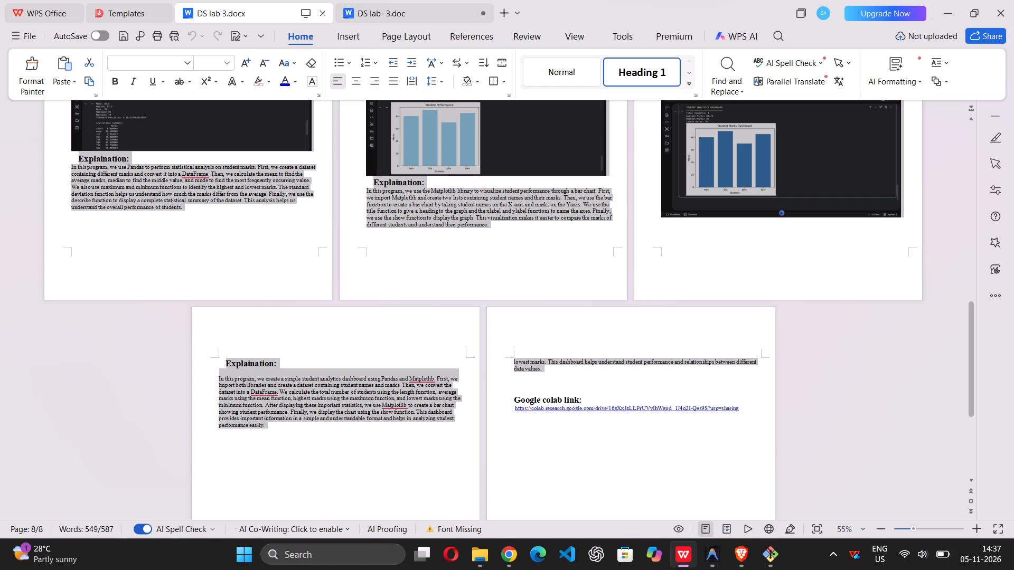
{"action": "left_click_drag", "start_coordinate": [557, 370], "coordinate": [550, 370]}
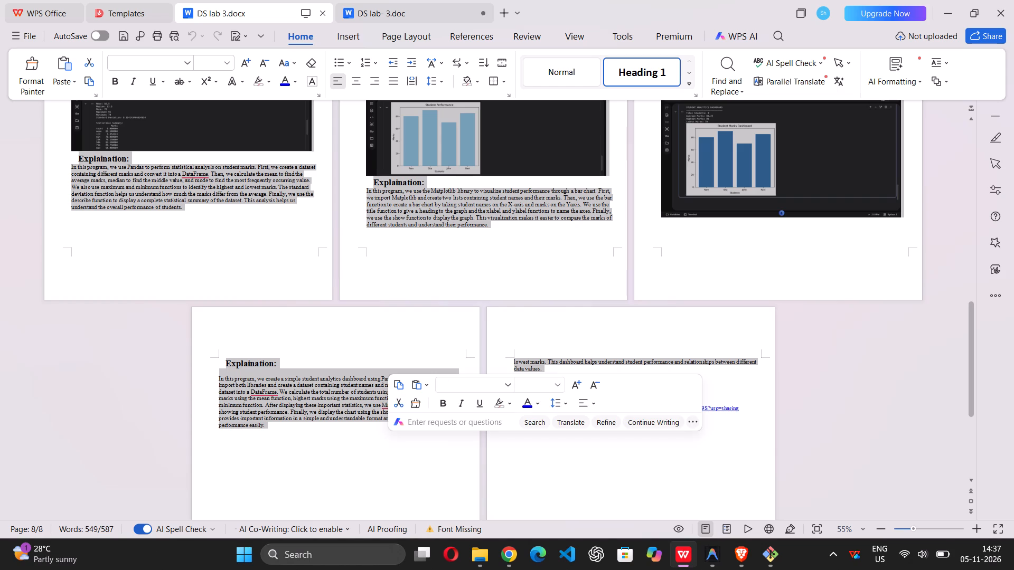
{"action": "key", "text": "ctrl+c"}
{"action": "left_click", "coordinate": [353, 0]}
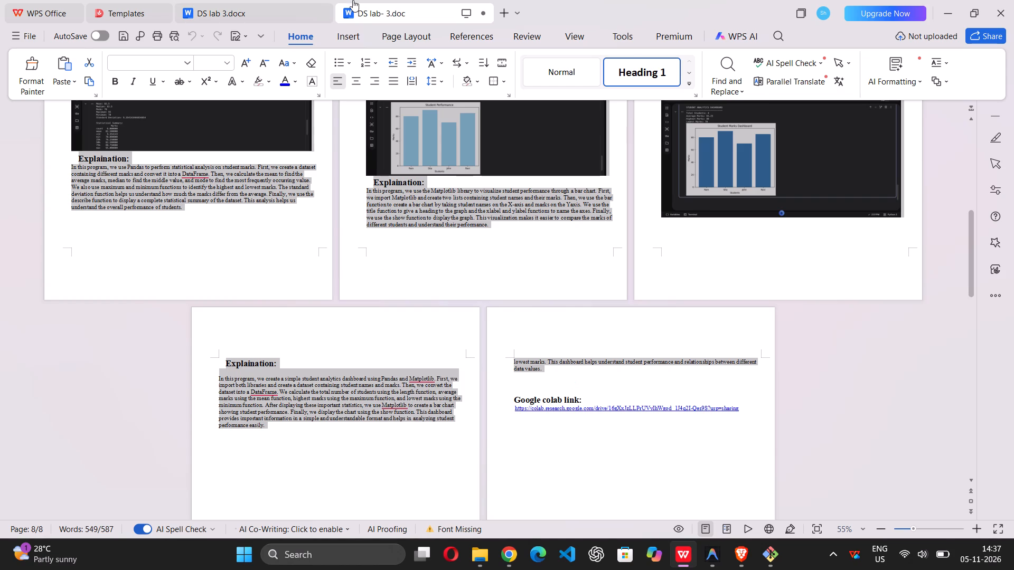
{"action": "scroll", "coordinate": [290, 221], "scroll_direction": "up", "scroll_amount": 15}
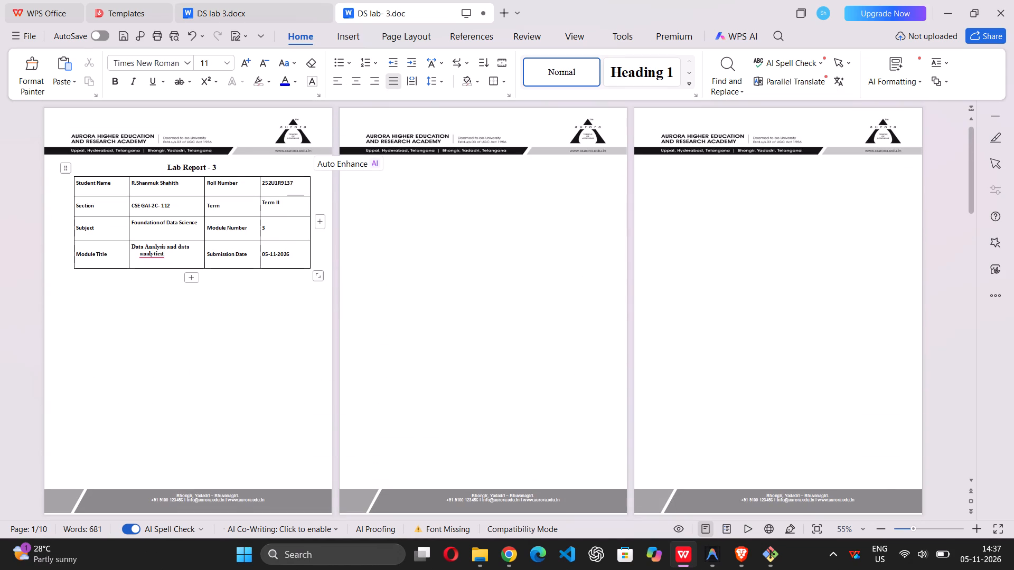
{"action": "left_click", "coordinate": [201, 315]}
{"action": "key", "text": "BackSpace"}
{"action": "key", "text": "BackSpace"}
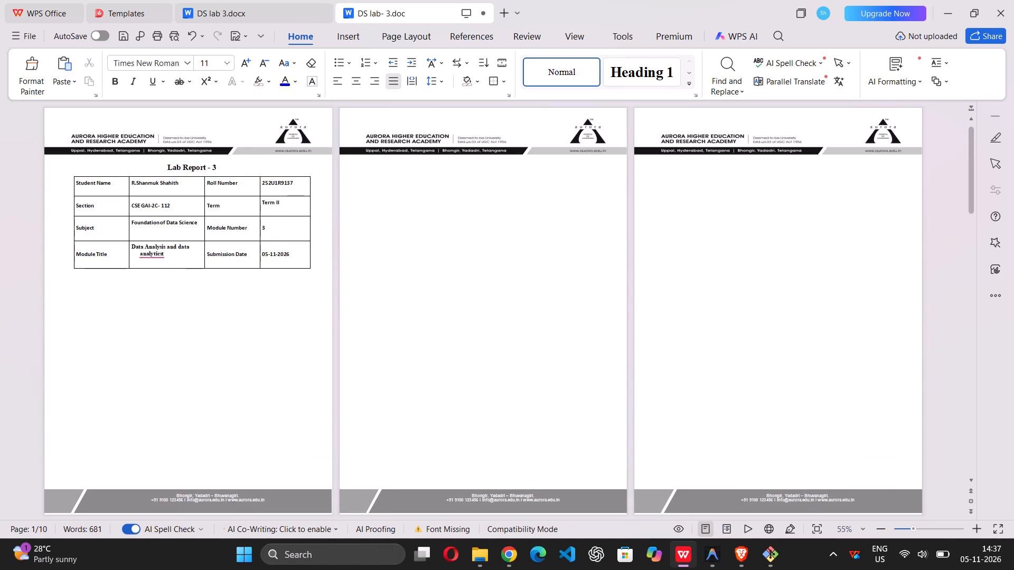
{"action": "key", "text": "ctrl+v"}
Delete the old Colab link, NumPy and Pandas sections, and leftover blank lines that follow the pasted content.
{"action": "scroll", "coordinate": [312, 374], "scroll_direction": "down", "scroll_amount": 6}
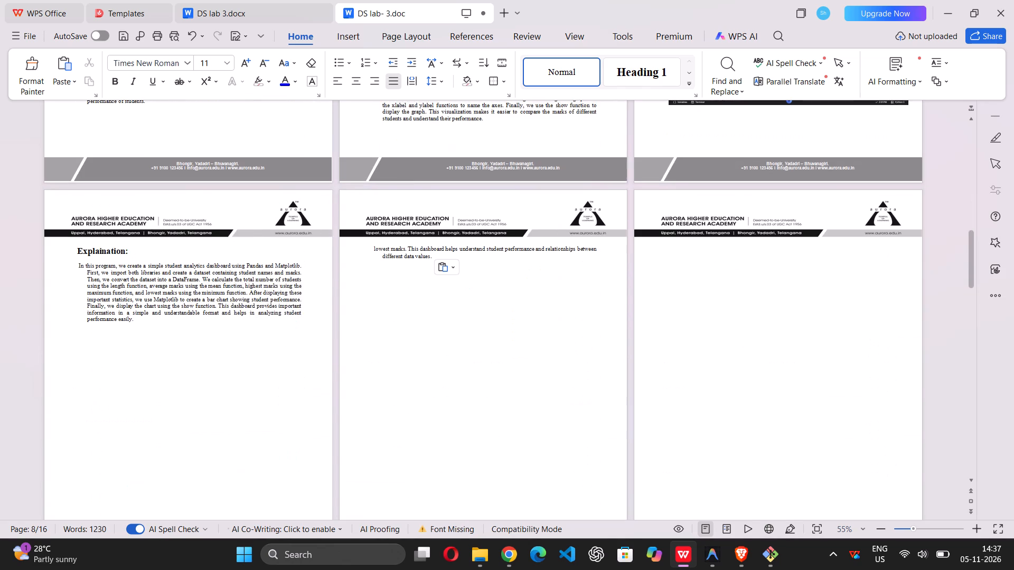
{"action": "scroll", "coordinate": [326, 409], "scroll_direction": "down", "scroll_amount": 10}
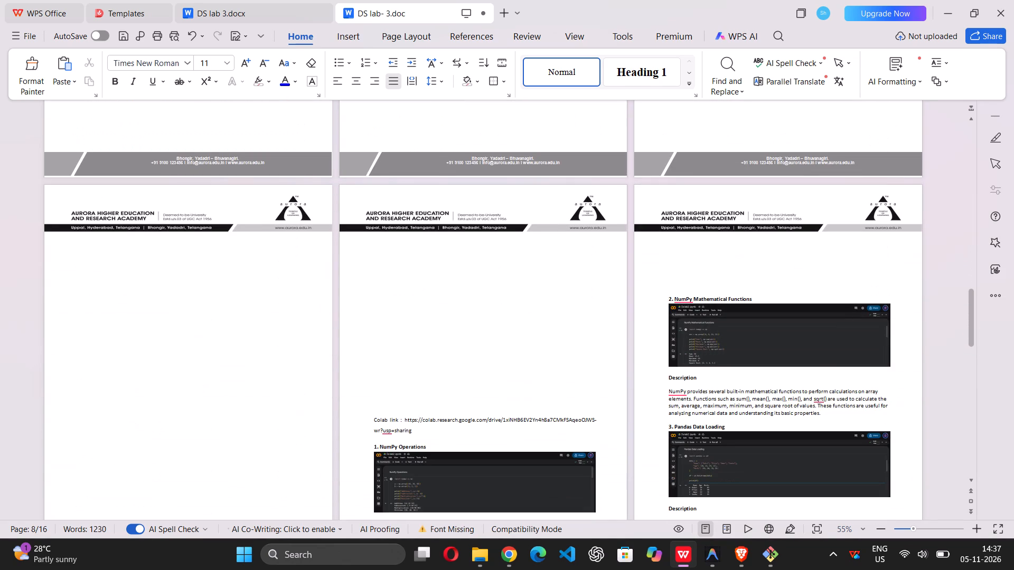
{"action": "scroll", "coordinate": [367, 353], "scroll_direction": "up", "scroll_amount": 9}
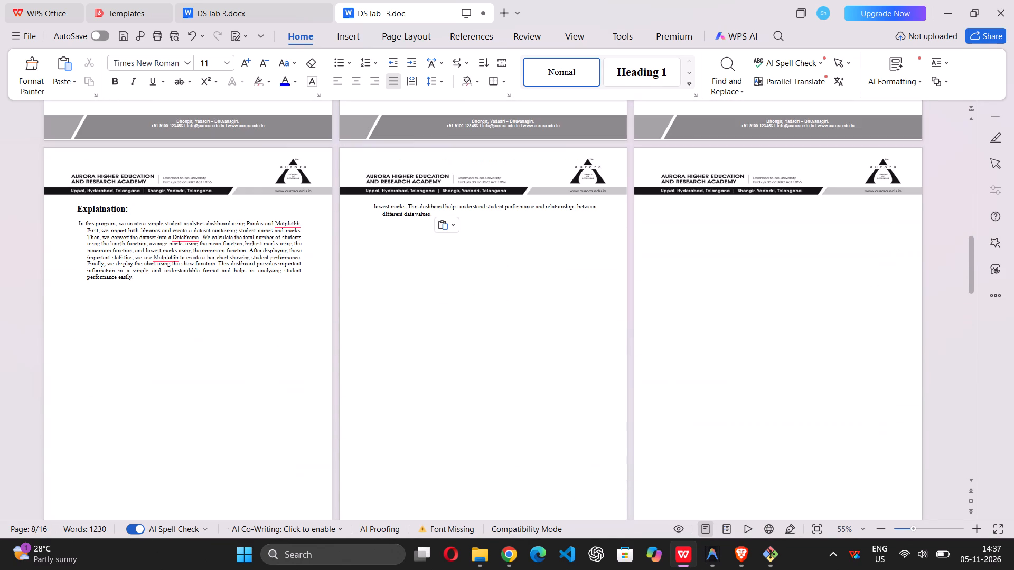
{"action": "left_click_drag", "start_coordinate": [372, 234], "coordinate": [651, 569]}
{"action": "scroll", "coordinate": [627, 564], "scroll_direction": "down", "scroll_amount": 4}
{"action": "key", "text": "BackSpace"}
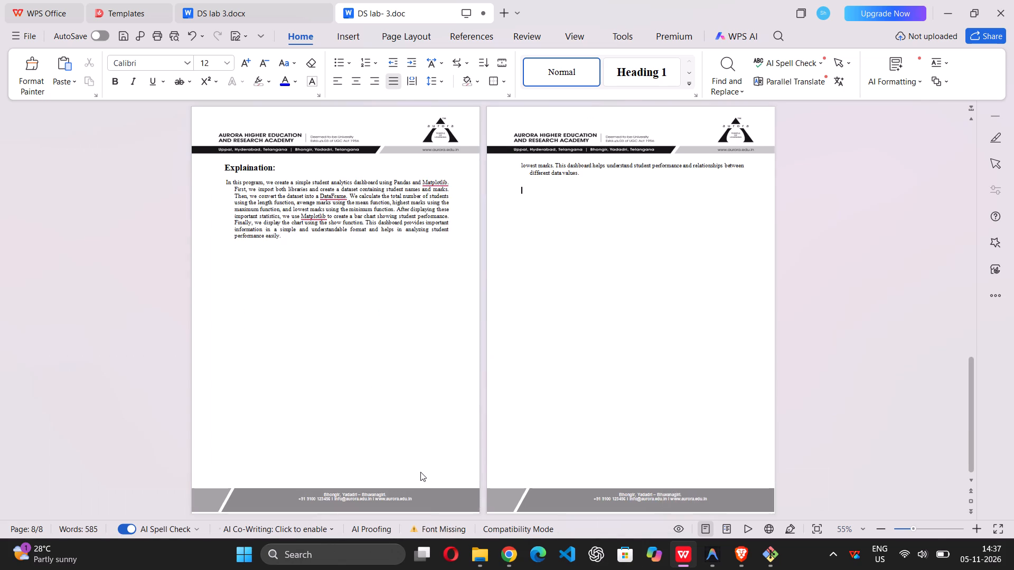
{"action": "scroll", "coordinate": [420, 472], "scroll_direction": "up", "scroll_amount": 4}
{"action": "left_click", "coordinate": [515, 358]}
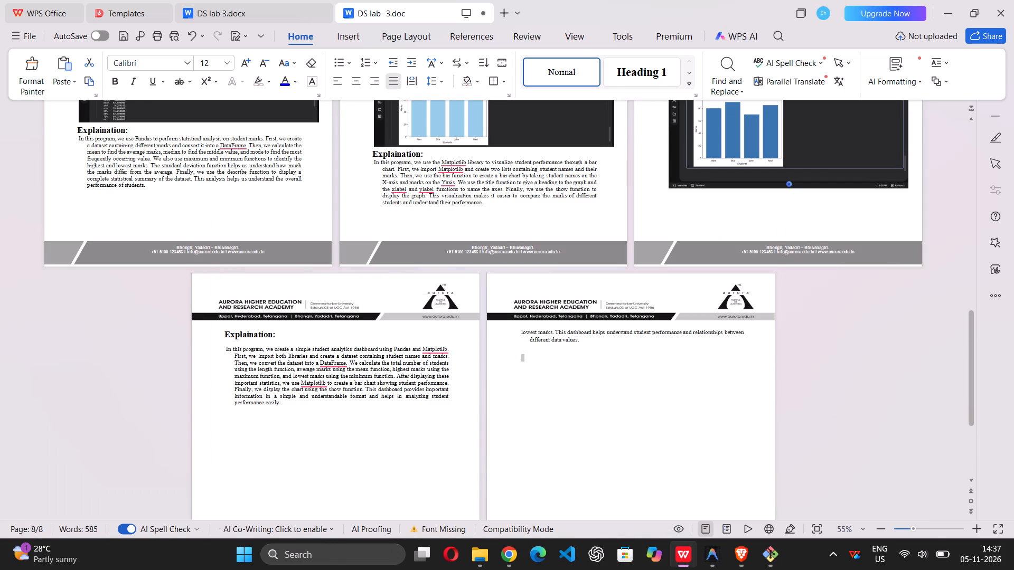
{"action": "key", "text": "BackSpace"}
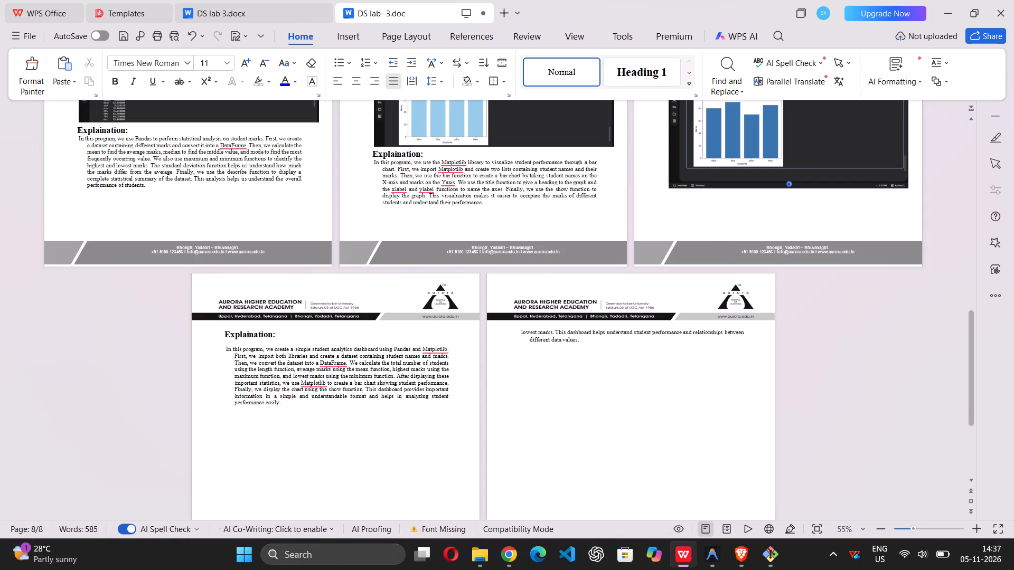
Join the stray "lowest marks" paragraph on the last page to the end of the preceding Analytics Dashboard explanation paragraph.
{"action": "left_click", "coordinate": [522, 334]}
{"action": "key", "text": "Left"}
{"action": "key", "text": "BackSpace"}
{"action": "key", "text": "BackSpace"}
{"action": "key", "text": "Return"}
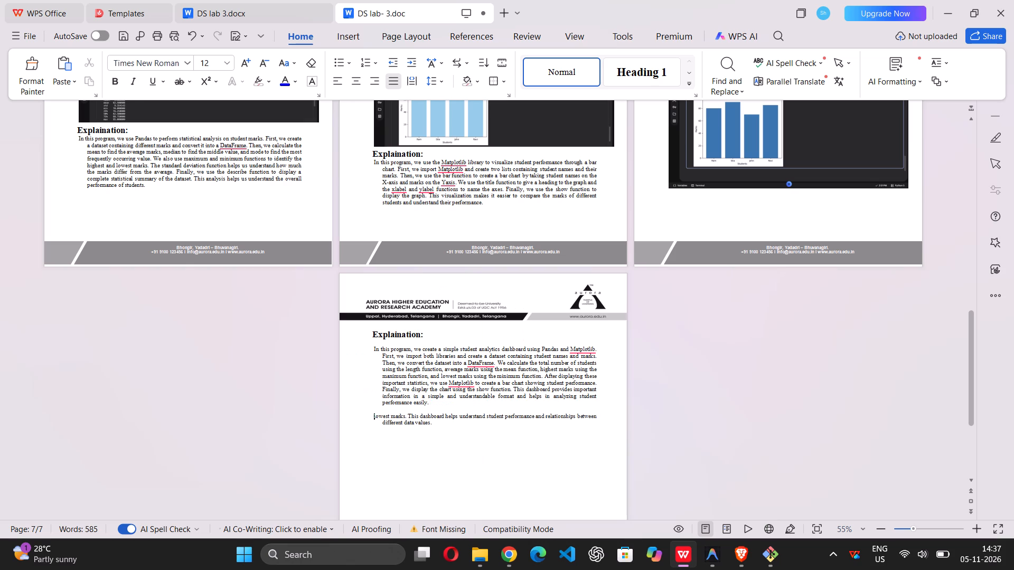
{"action": "key", "text": "BackSpace"}
{"action": "key", "text": "BackSpace"}
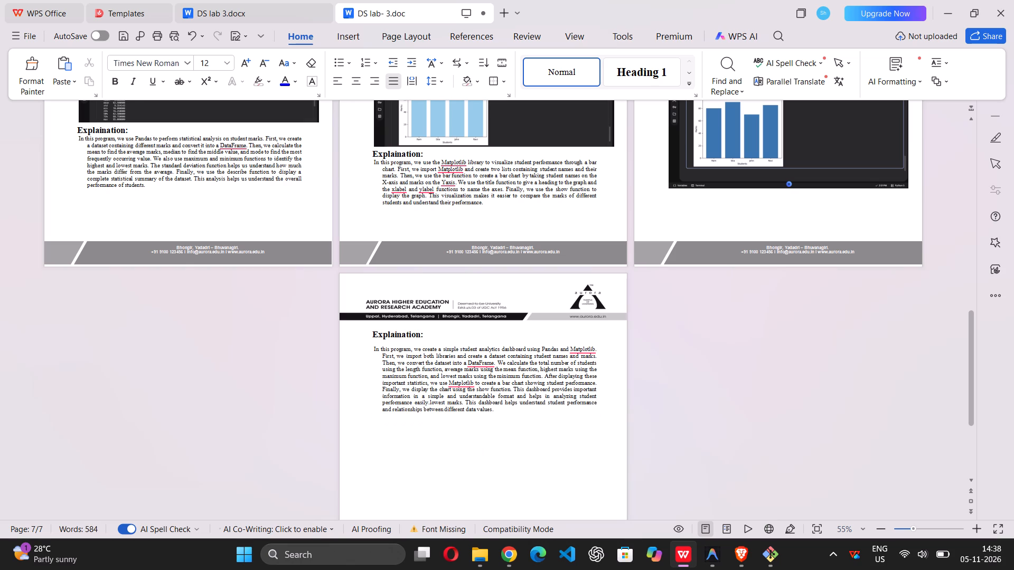
Set the font of the entire DS lab- 3.doc report to Calibri.
{"action": "scroll", "coordinate": [493, 421], "scroll_direction": "up", "scroll_amount": 10}
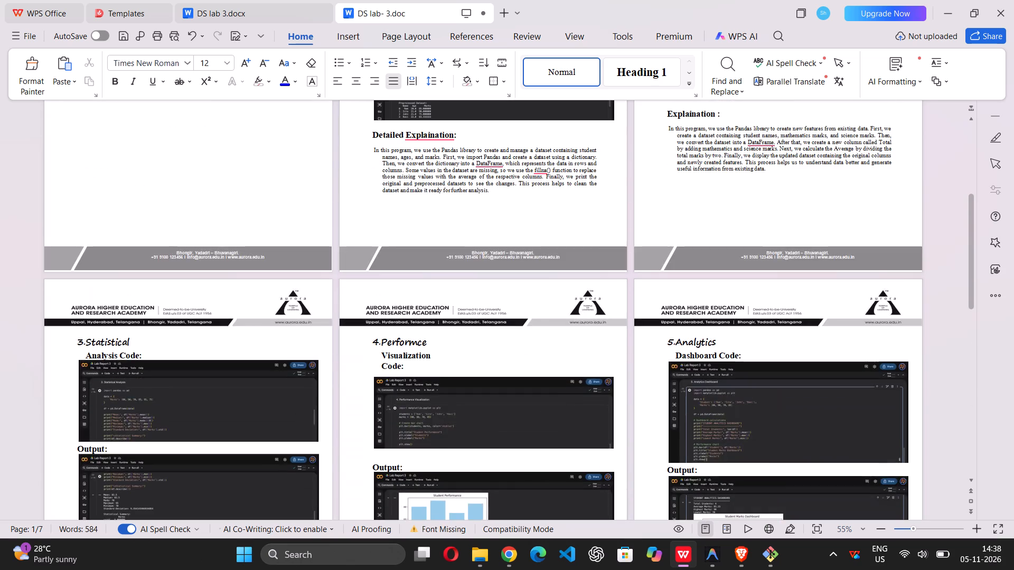
{"action": "scroll", "coordinate": [497, 409], "scroll_direction": "up", "scroll_amount": 9}
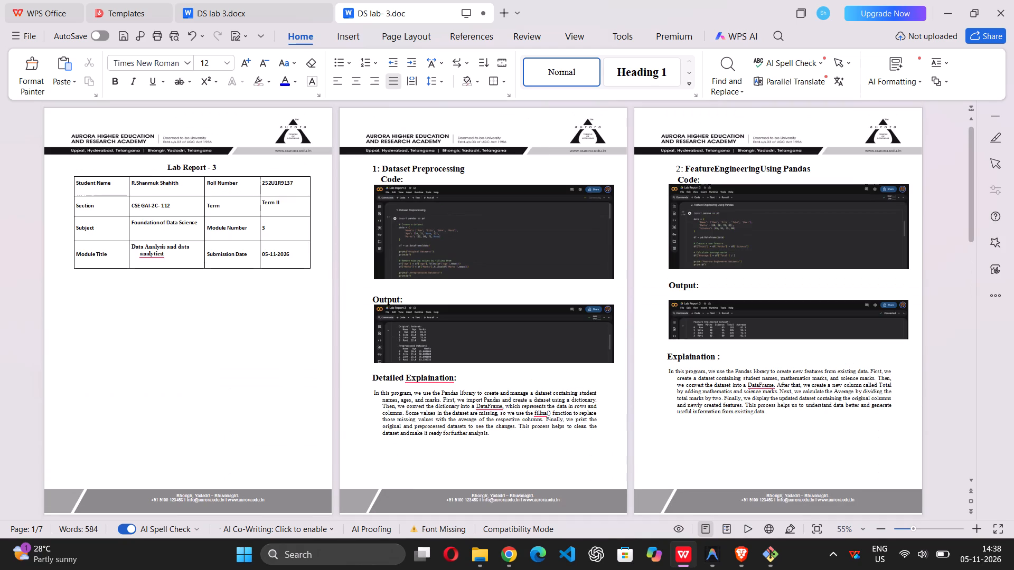
{"action": "left_click", "coordinate": [286, 358]}
{"action": "key", "text": "ctrl+a"}
{"action": "left_click", "coordinate": [185, 63]}
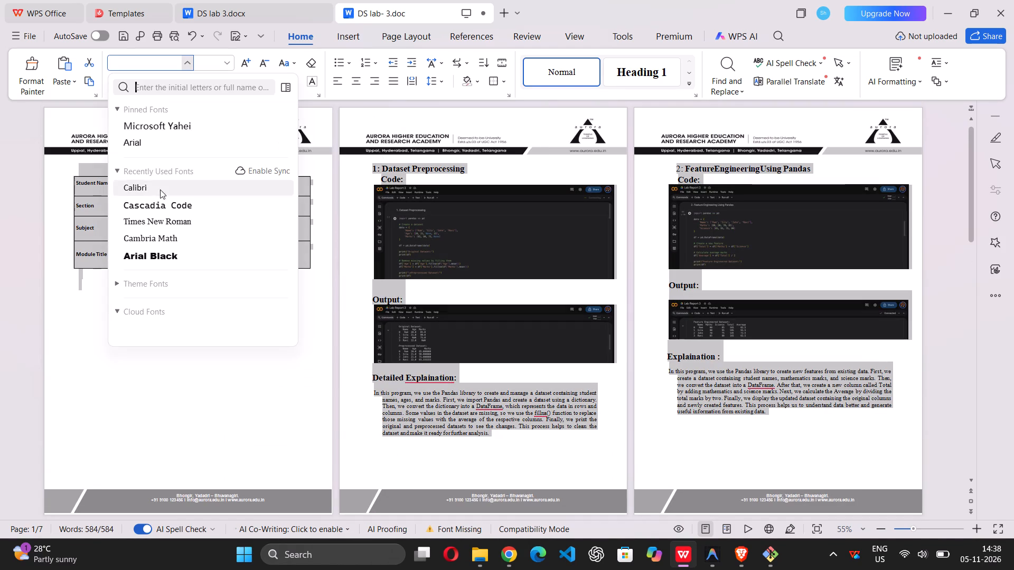
{"action": "left_click", "coordinate": [158, 192]}
{"action": "left_click", "coordinate": [237, 366]}
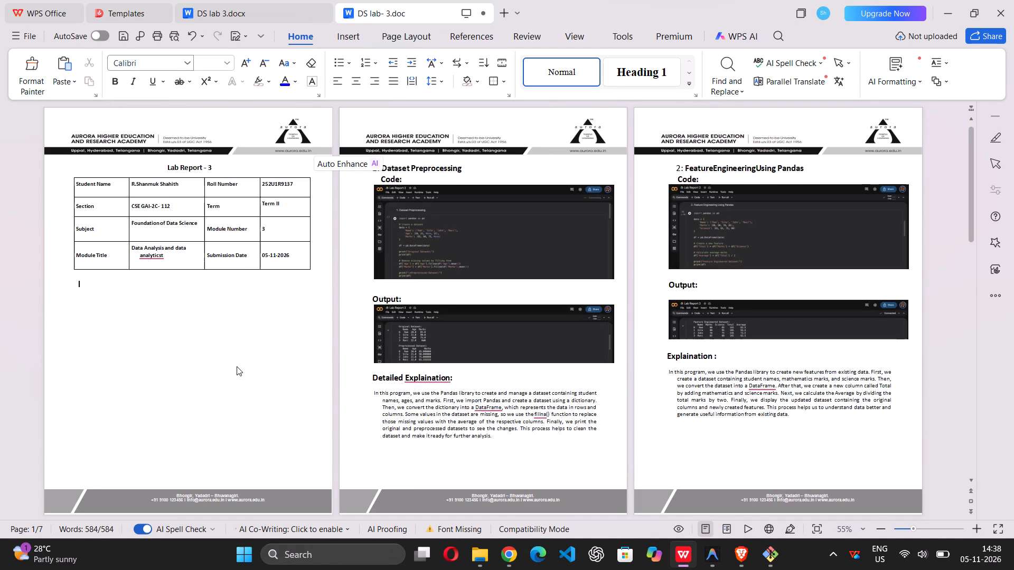
{"action": "scroll", "coordinate": [352, 389], "scroll_direction": "down", "scroll_amount": 2}
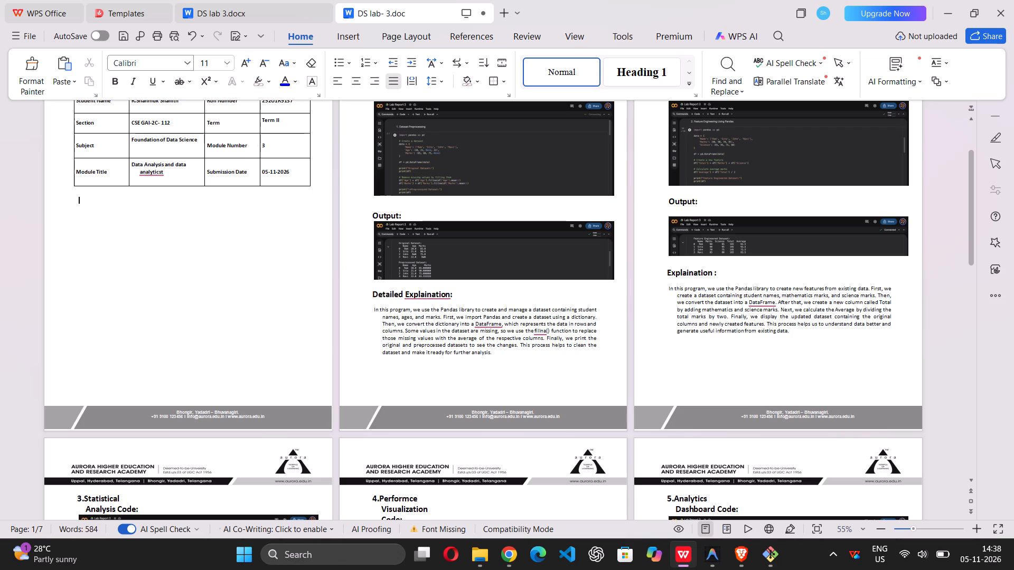
{"action": "scroll", "coordinate": [625, 375], "scroll_direction": "up", "scroll_amount": 1}
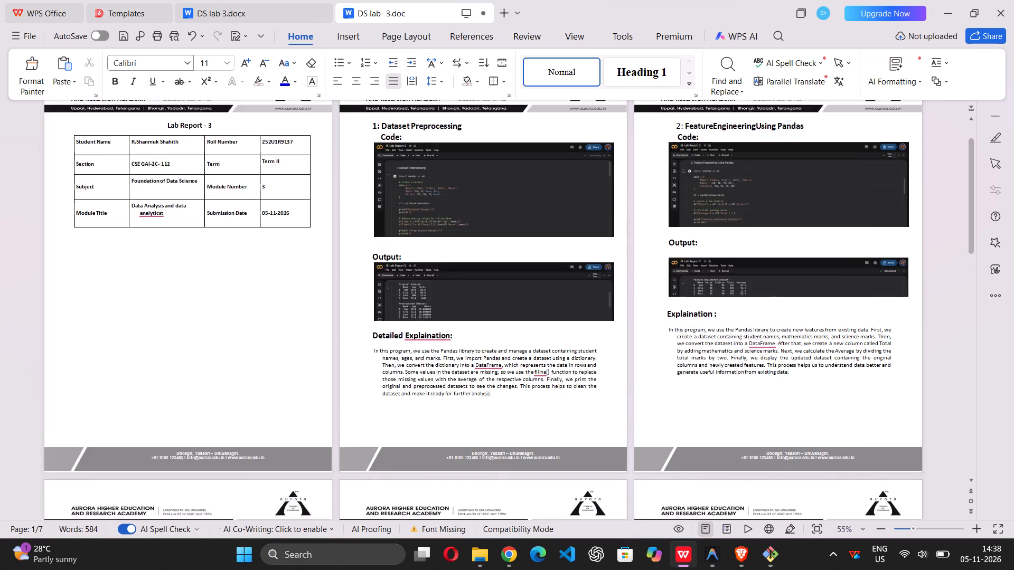
{"action": "scroll", "coordinate": [627, 375], "scroll_direction": "up", "scroll_amount": 1}
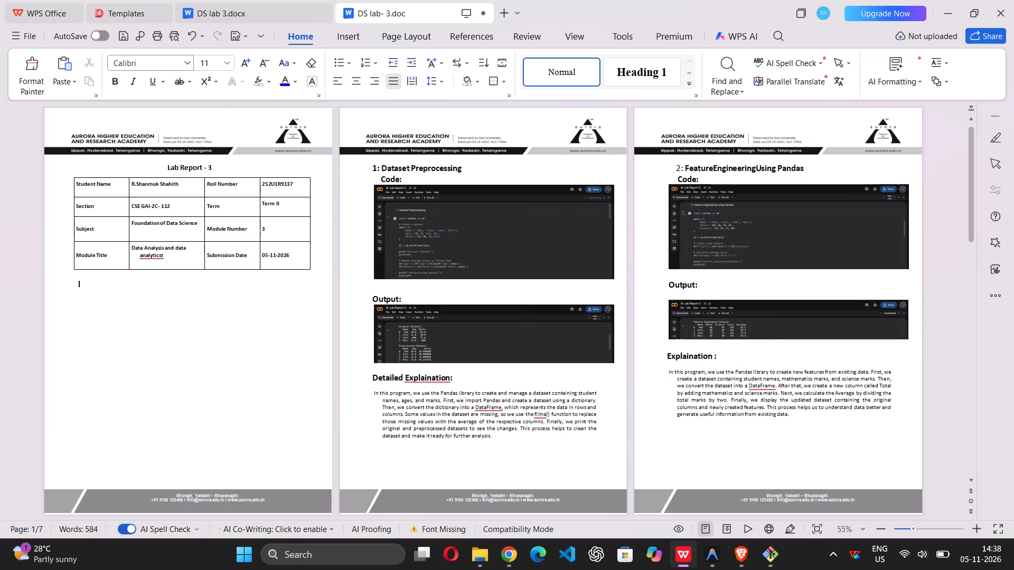
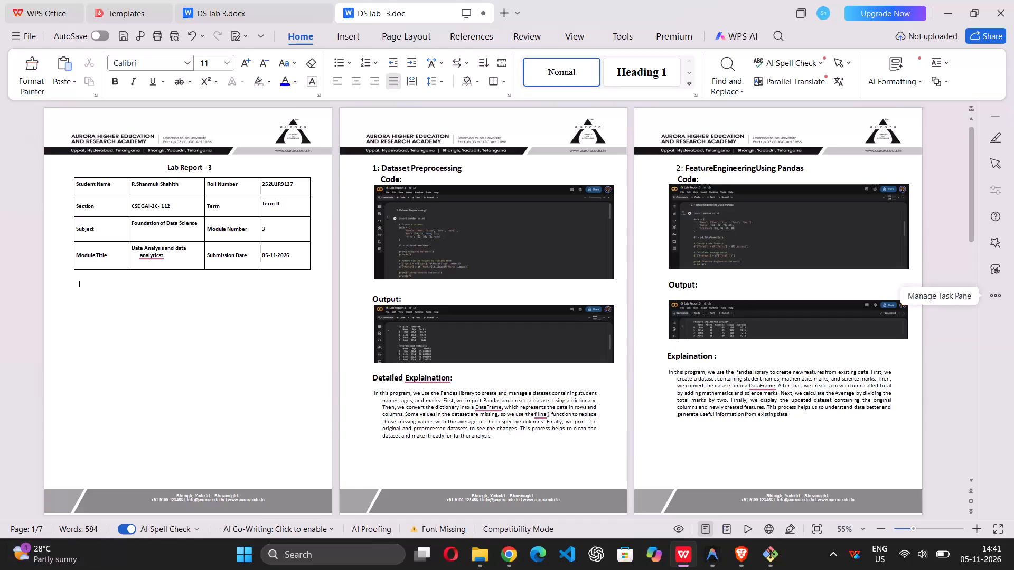
Review the layout of the details table page and the section 1 Dataset Preprocessing page.
{"action": "left_click", "coordinate": [501, 256]}
{"action": "scroll", "coordinate": [501, 256], "scroll_direction": "up", "scroll_amount": 5}
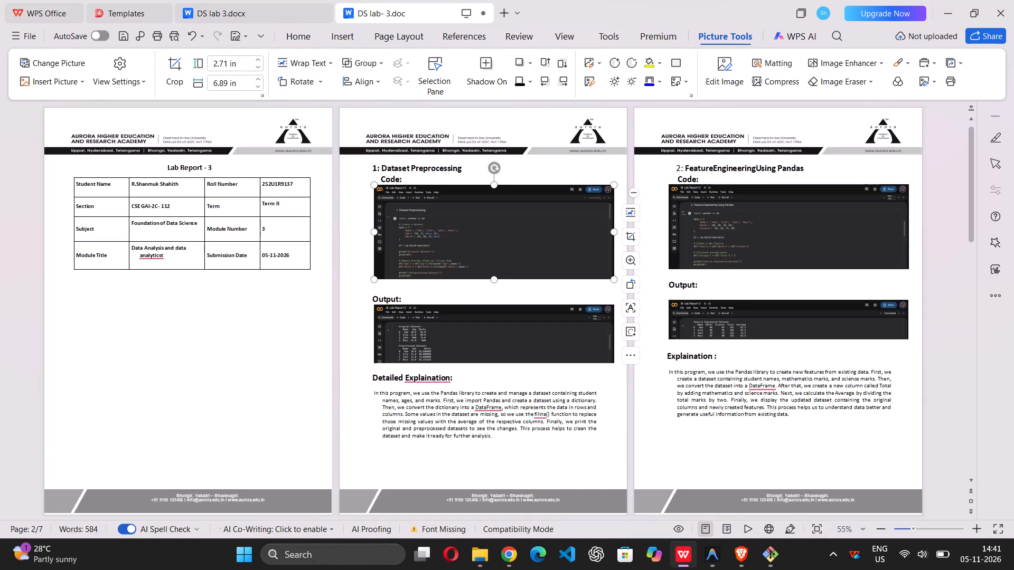
{"action": "scroll", "coordinate": [506, 255], "scroll_direction": "up", "scroll_amount": 8}
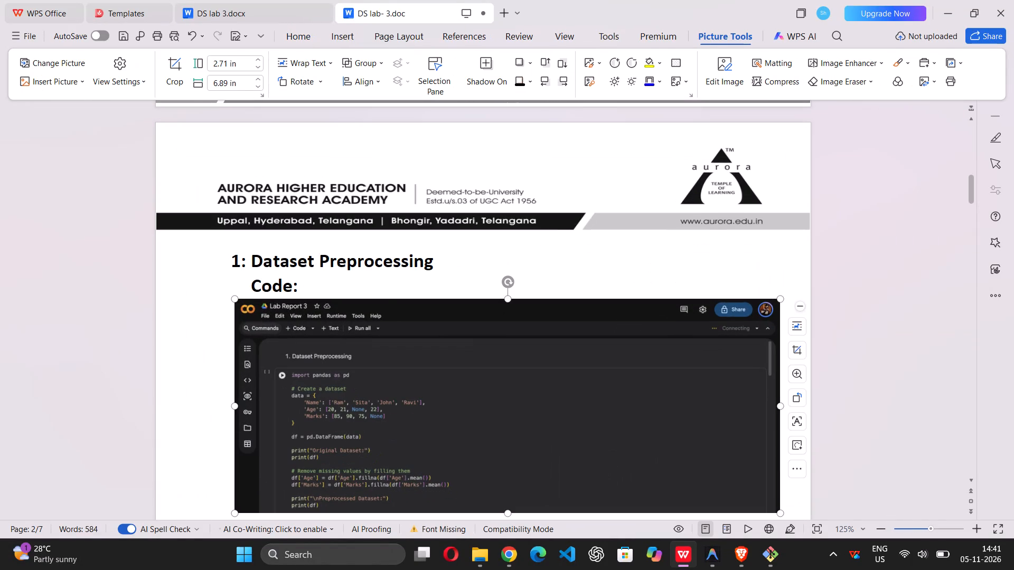
{"action": "scroll", "coordinate": [506, 255], "scroll_direction": "up", "scroll_amount": 3}
{"action": "scroll", "coordinate": [506, 255], "scroll_direction": "up", "scroll_amount": 20}
{"action": "scroll", "coordinate": [506, 255], "scroll_direction": "up", "scroll_amount": 2}
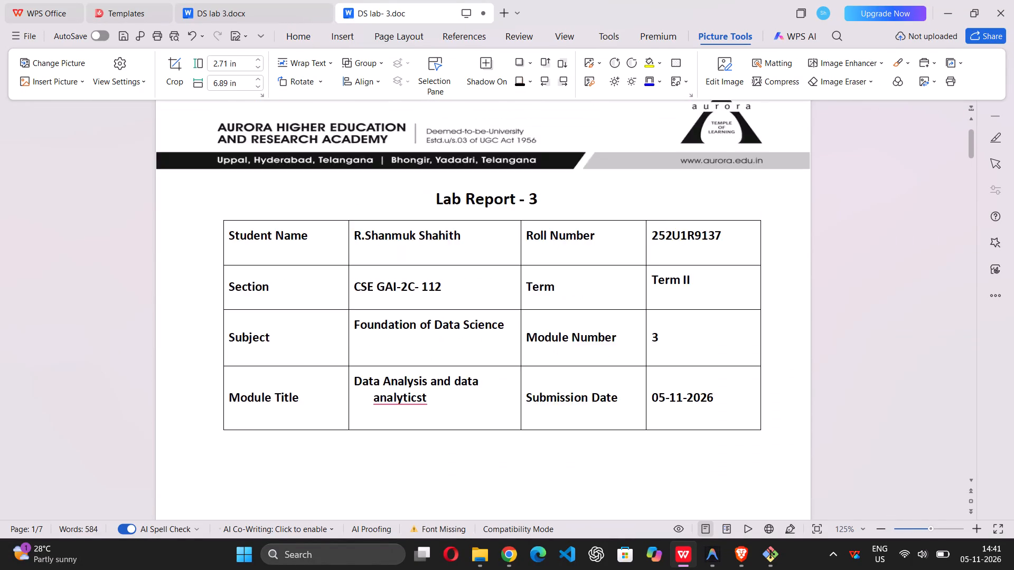
{"action": "scroll", "coordinate": [506, 255], "scroll_direction": "up", "scroll_amount": 3}
{"action": "scroll", "coordinate": [506, 255], "scroll_direction": "down", "scroll_amount": 20}
{"action": "scroll", "coordinate": [506, 255], "scroll_direction": "down", "scroll_amount": 16}
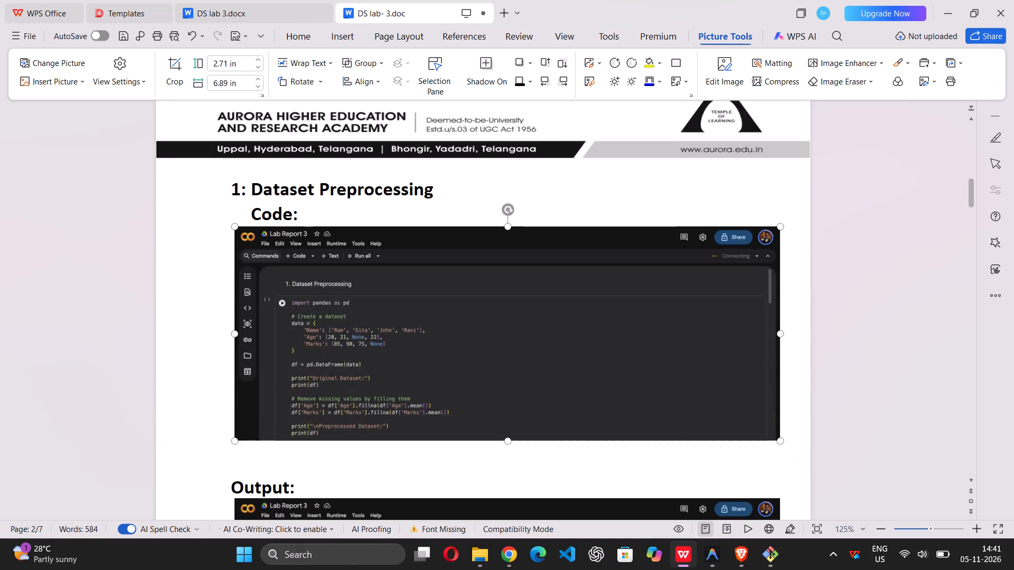
{"action": "scroll", "coordinate": [506, 255], "scroll_direction": "up", "scroll_amount": 10, "text": "ctrl"}
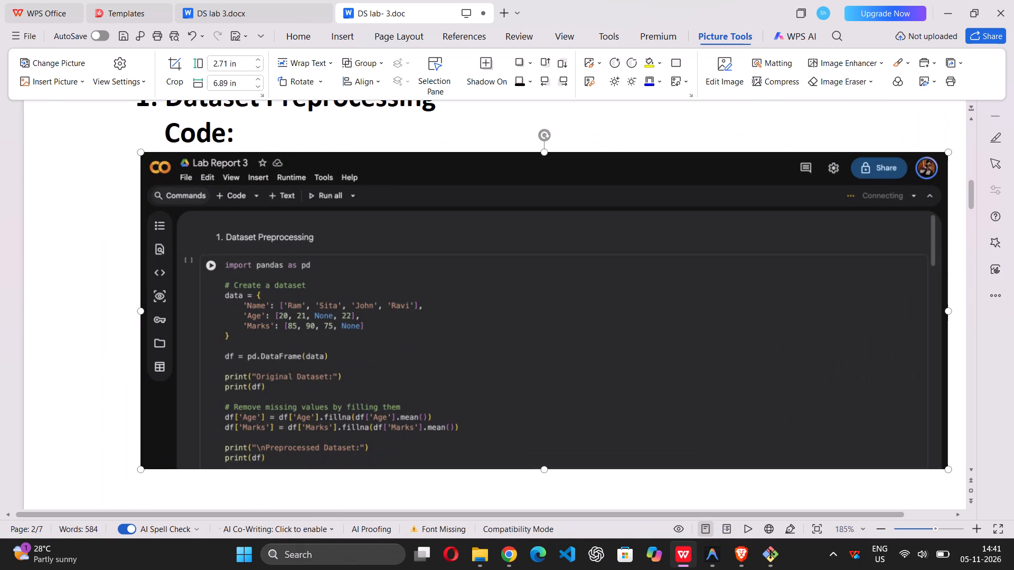
{"action": "scroll", "coordinate": [506, 255], "scroll_direction": "down", "scroll_amount": 18, "text": "ctrl"}
{"action": "scroll", "coordinate": [506, 255], "scroll_direction": "up", "scroll_amount": 2}
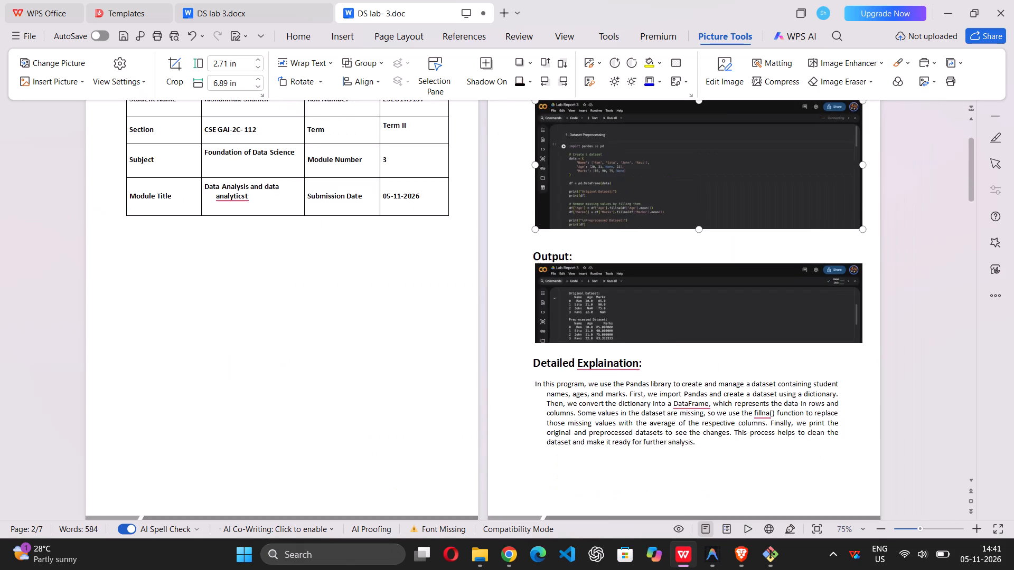
{"action": "scroll", "coordinate": [506, 255], "scroll_direction": "up", "scroll_amount": 2}
{"action": "scroll", "coordinate": [506, 255], "scroll_direction": "down", "scroll_amount": 2}
{"action": "scroll", "coordinate": [506, 255], "scroll_direction": "up", "scroll_amount": 4}
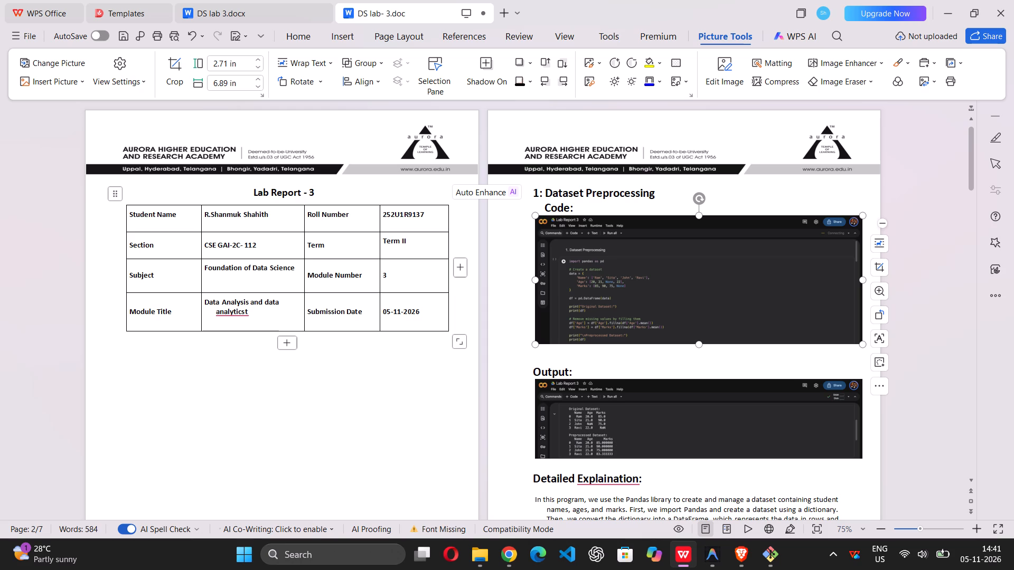
{"action": "scroll", "coordinate": [610, 392], "scroll_direction": "down", "scroll_amount": 5}
{"action": "scroll", "coordinate": [603, 393], "scroll_direction": "up", "scroll_amount": 9}
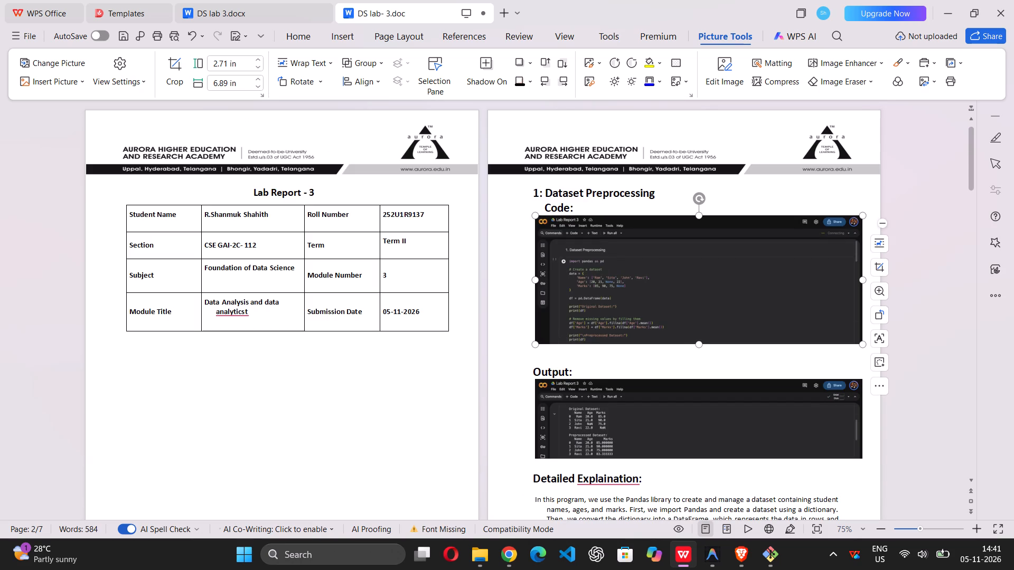
Set the font size of all content from "1: Dataset Preprocessing" through the final explanation to 13.
{"action": "left_click_drag", "start_coordinate": [535, 193], "coordinate": [658, 399]}
{"action": "scroll", "coordinate": [668, 337], "scroll_direction": "down", "scroll_amount": 9}
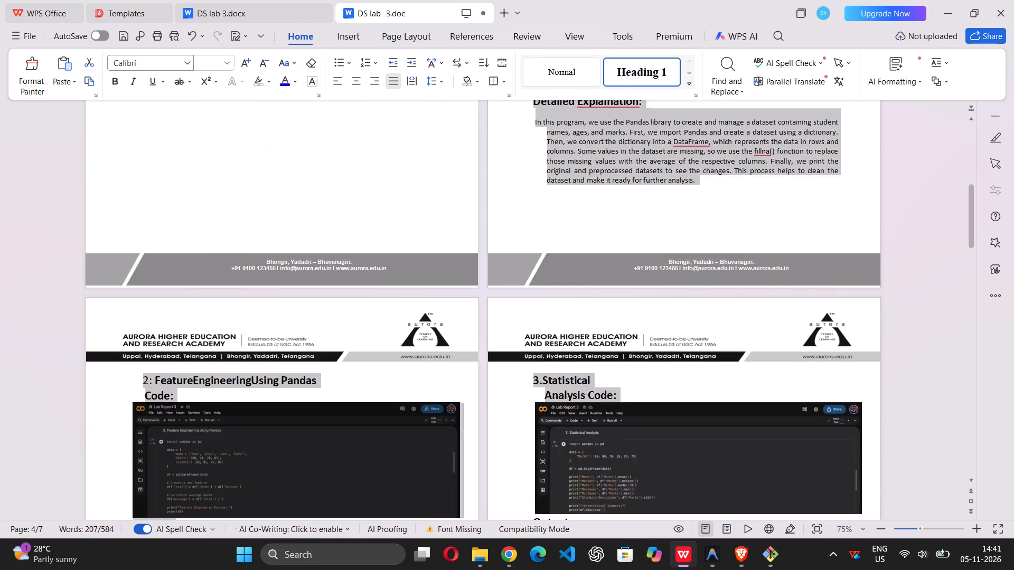
{"action": "left_click_drag", "start_coordinate": [658, 399], "coordinate": [614, 420]}
{"action": "scroll", "coordinate": [652, 407], "scroll_direction": "down", "scroll_amount": 20}
{"action": "left_click_drag", "start_coordinate": [614, 420], "coordinate": [588, 424]}
{"action": "scroll", "coordinate": [606, 429], "scroll_direction": "down", "scroll_amount": 11}
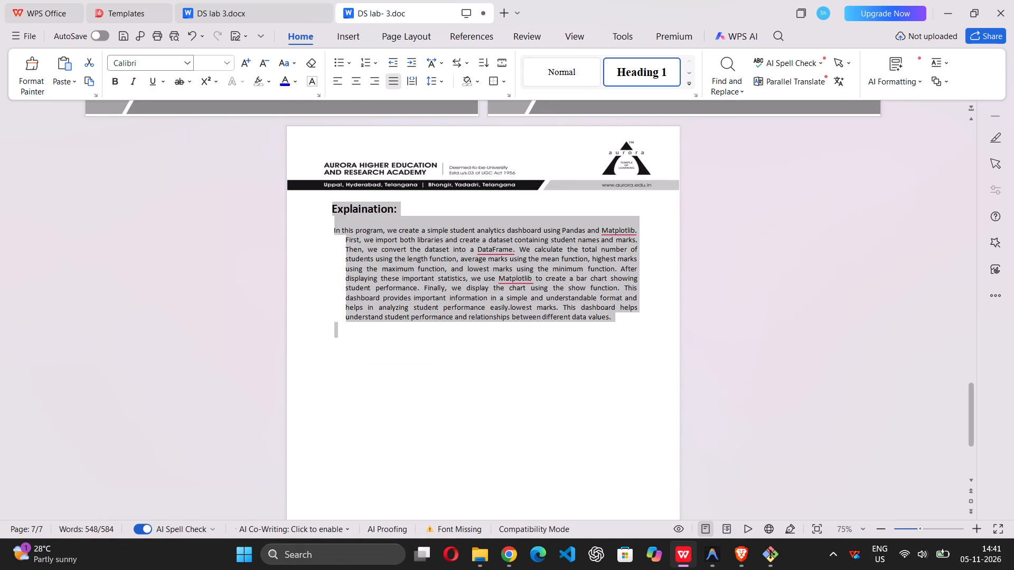
{"action": "left_click_drag", "start_coordinate": [588, 424], "coordinate": [557, 406]}
{"action": "left_click_drag", "start_coordinate": [226, 60], "coordinate": [231, 65]}
{"action": "left_click", "coordinate": [211, 287]}
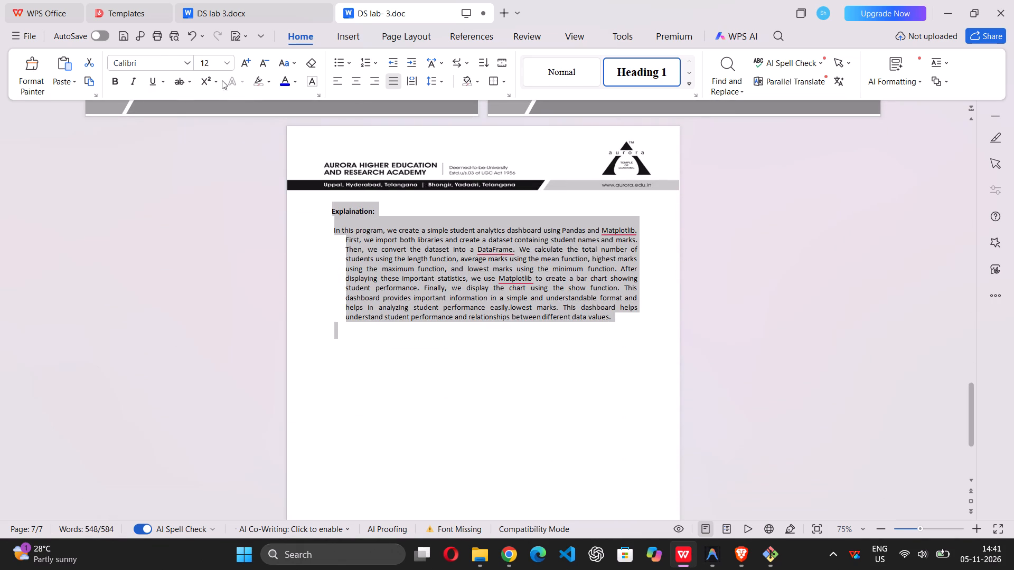
{"action": "left_click", "coordinate": [215, 60]}
{"action": "type", "text": "13"}
{"action": "key", "text": "Return"}
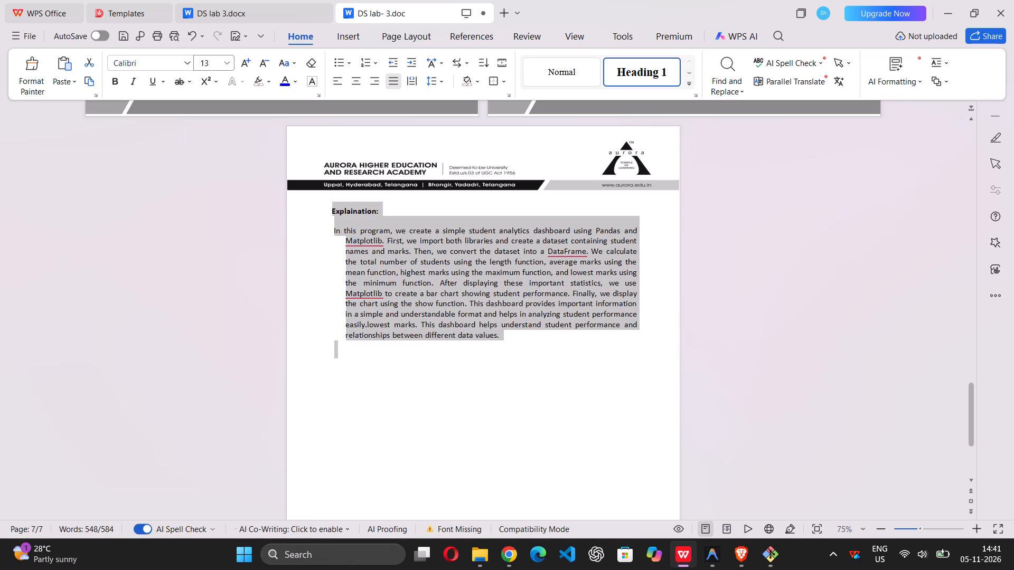
Left-align the section 4 explanation paragraph about visualizing student performance and remove its hanging indent.
{"action": "scroll", "coordinate": [407, 498], "scroll_direction": "up", "scroll_amount": 8}
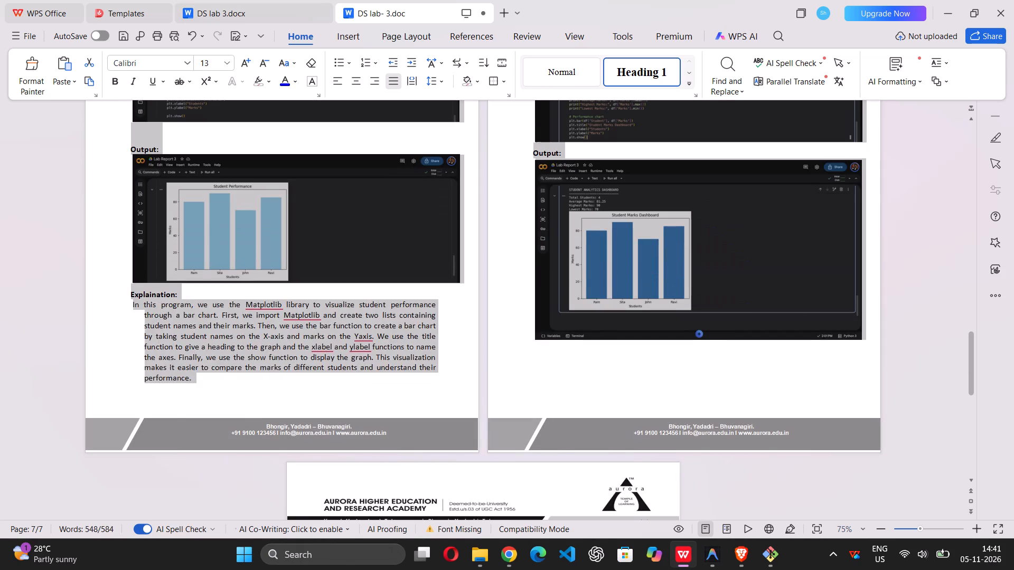
{"action": "left_click", "coordinate": [365, 372]}
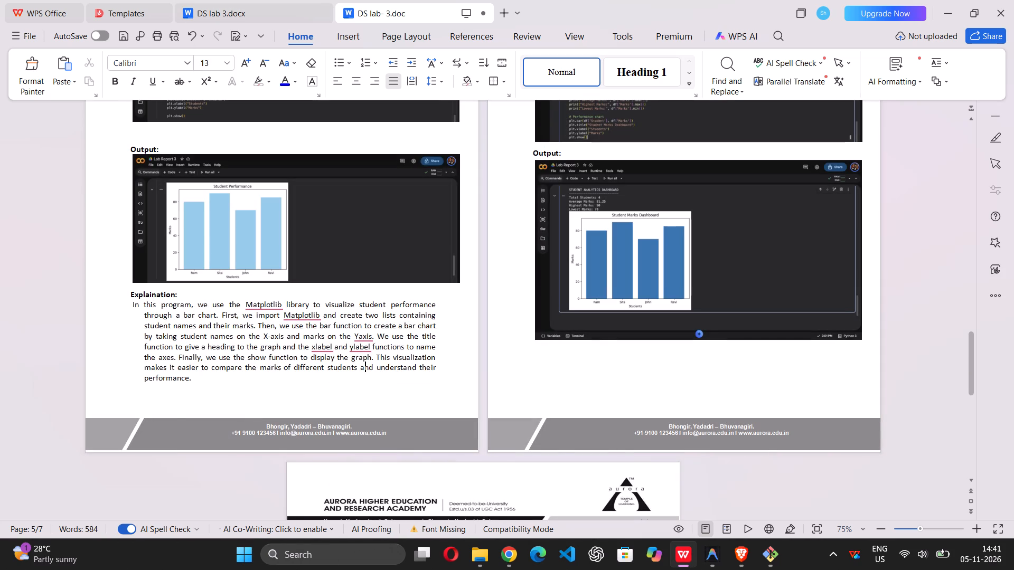
{"action": "left_click_drag", "start_coordinate": [131, 304], "coordinate": [209, 366]}
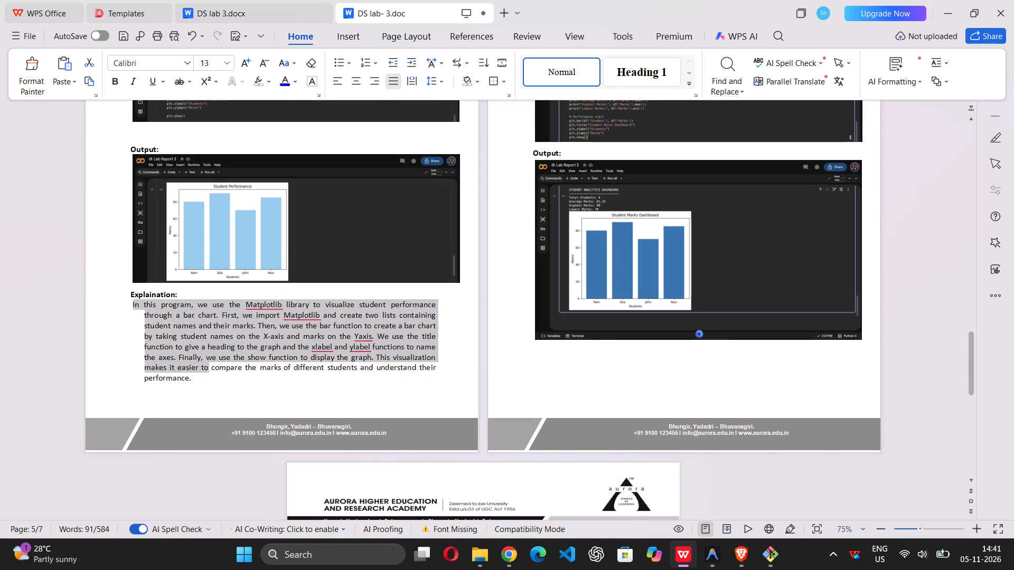
{"action": "left_click_drag", "start_coordinate": [209, 366], "coordinate": [209, 366]}
{"action": "left_click", "coordinate": [340, 78]}
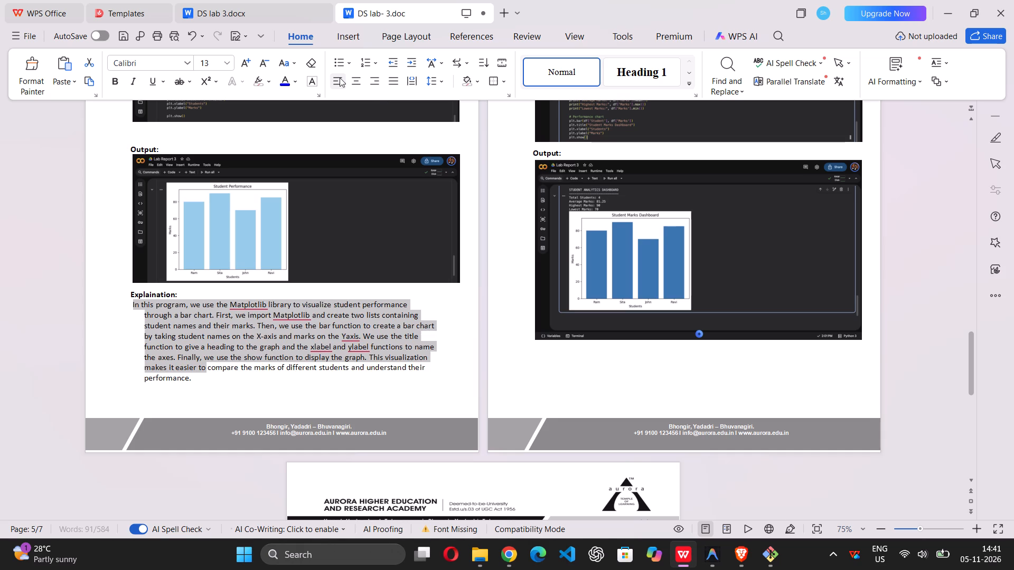
{"action": "left_click", "coordinate": [340, 78]}
{"action": "left_click", "coordinate": [340, 78]}
{"action": "left_click", "coordinate": [187, 325]}
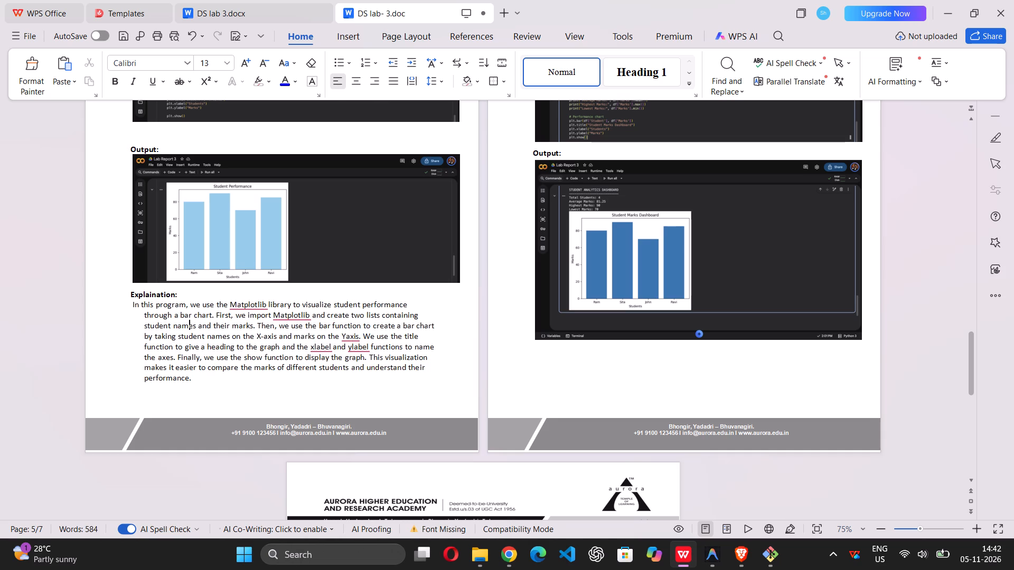
{"action": "left_click", "coordinate": [134, 308]}
{"action": "key", "text": "BackSpace"}
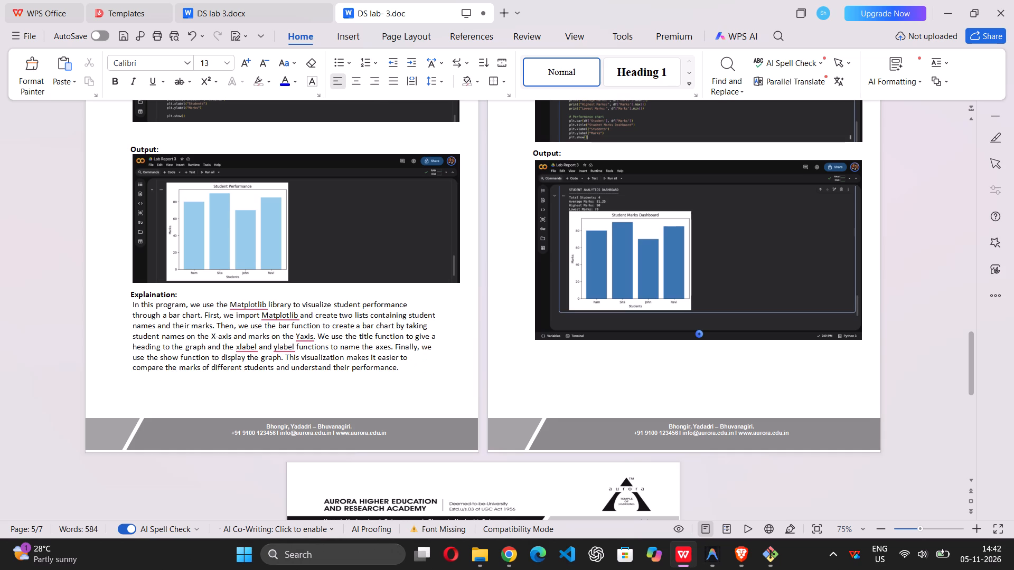
Join "Visualization" onto the "4.Performce" heading line, separated by two spaces.
{"action": "scroll", "coordinate": [134, 308], "scroll_direction": "up", "scroll_amount": 8}
{"action": "scroll", "coordinate": [256, 327], "scroll_direction": "up", "scroll_amount": 2}
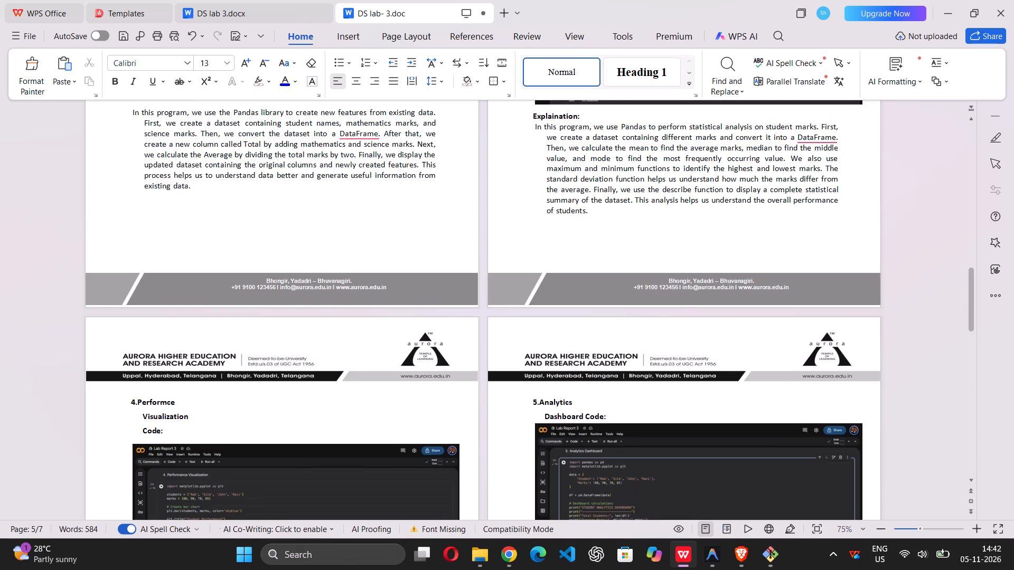
{"action": "left_click", "coordinate": [143, 419]}
{"action": "key", "text": "BackSpace"}
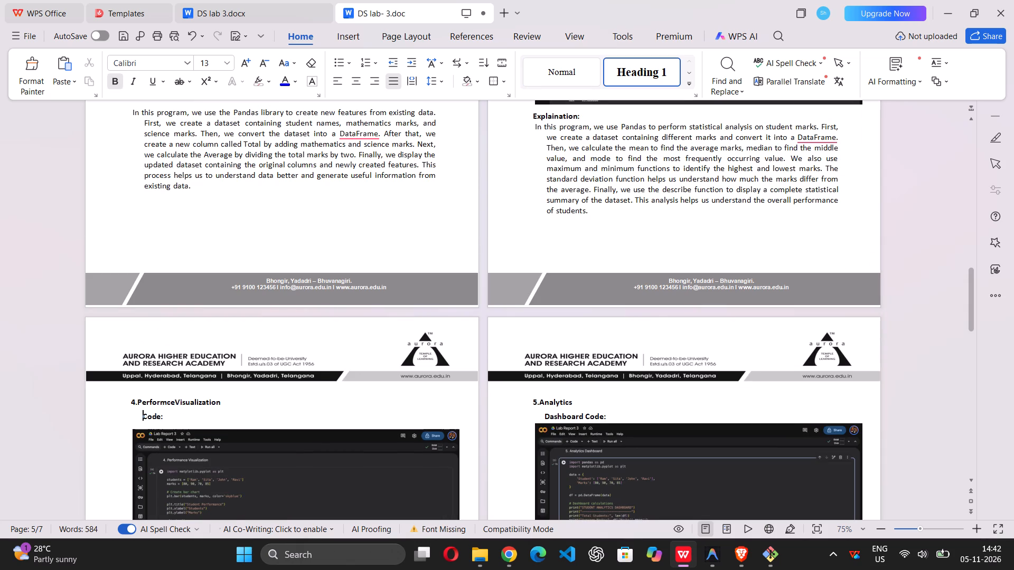
{"action": "key", "text": "space"}
{"action": "key", "text": "space"}
Join "Dashboard Code:" onto the "5.Analytics" heading line.
{"action": "left_click", "coordinate": [543, 416]}
{"action": "key", "text": "BackSpace"}
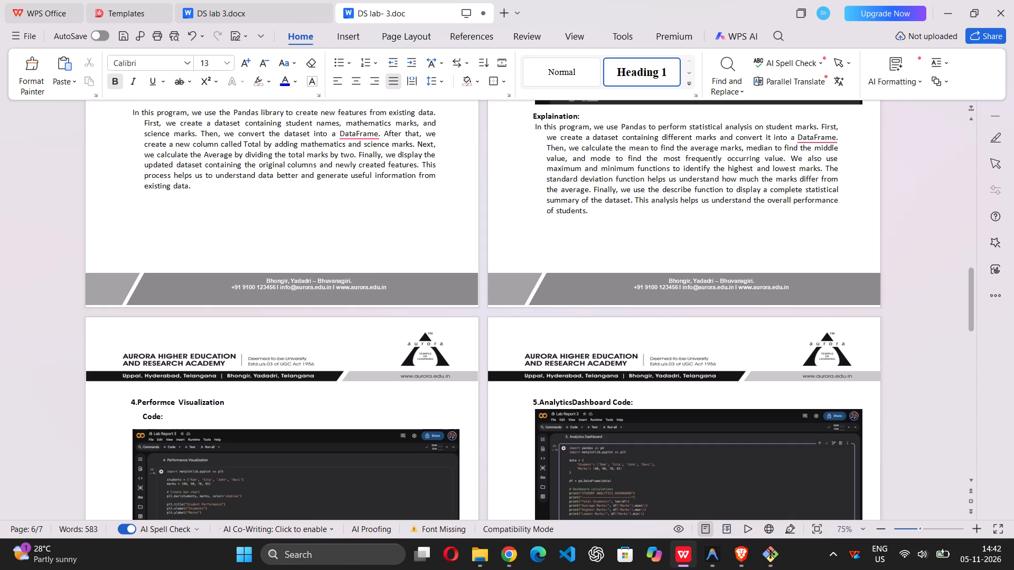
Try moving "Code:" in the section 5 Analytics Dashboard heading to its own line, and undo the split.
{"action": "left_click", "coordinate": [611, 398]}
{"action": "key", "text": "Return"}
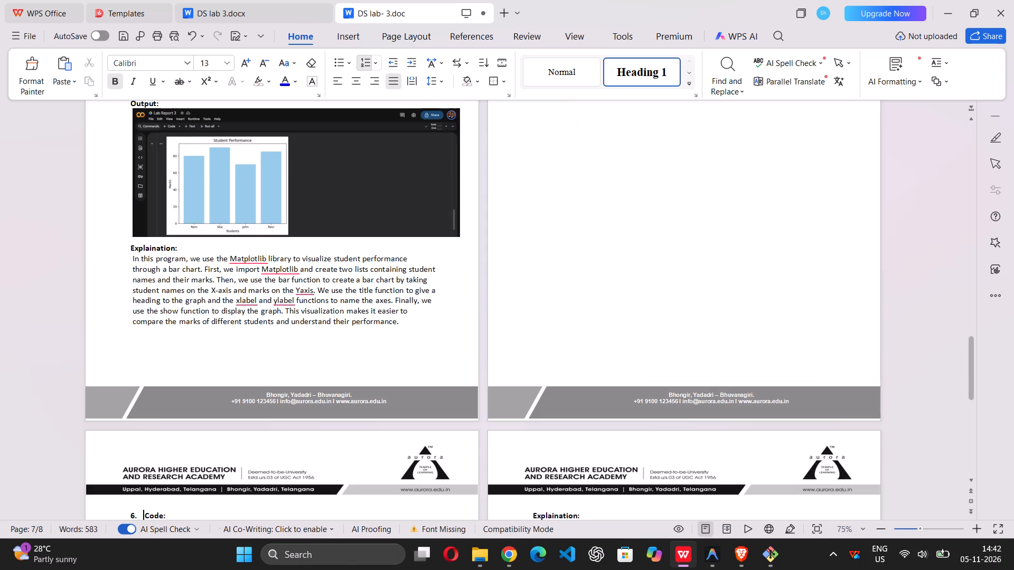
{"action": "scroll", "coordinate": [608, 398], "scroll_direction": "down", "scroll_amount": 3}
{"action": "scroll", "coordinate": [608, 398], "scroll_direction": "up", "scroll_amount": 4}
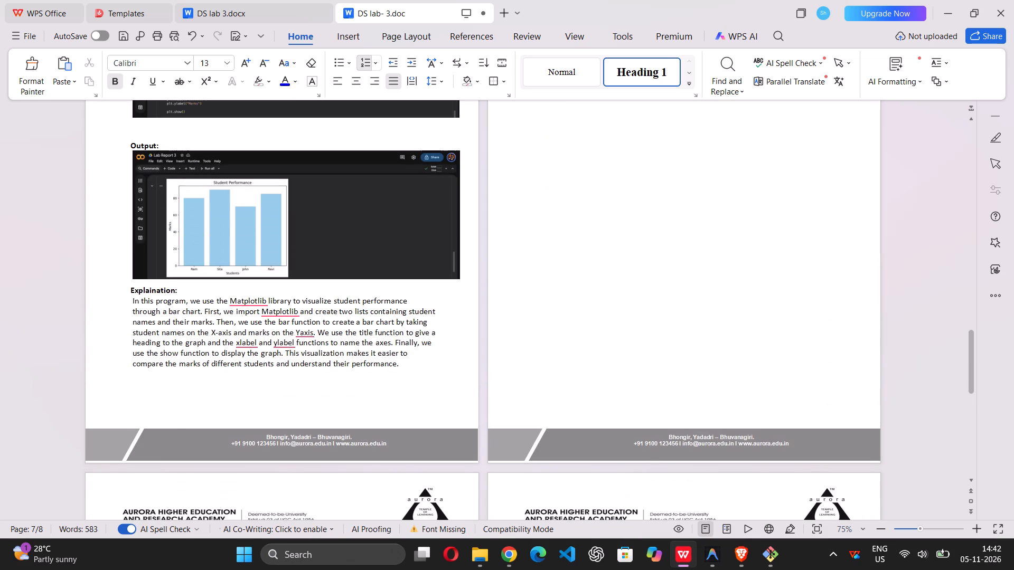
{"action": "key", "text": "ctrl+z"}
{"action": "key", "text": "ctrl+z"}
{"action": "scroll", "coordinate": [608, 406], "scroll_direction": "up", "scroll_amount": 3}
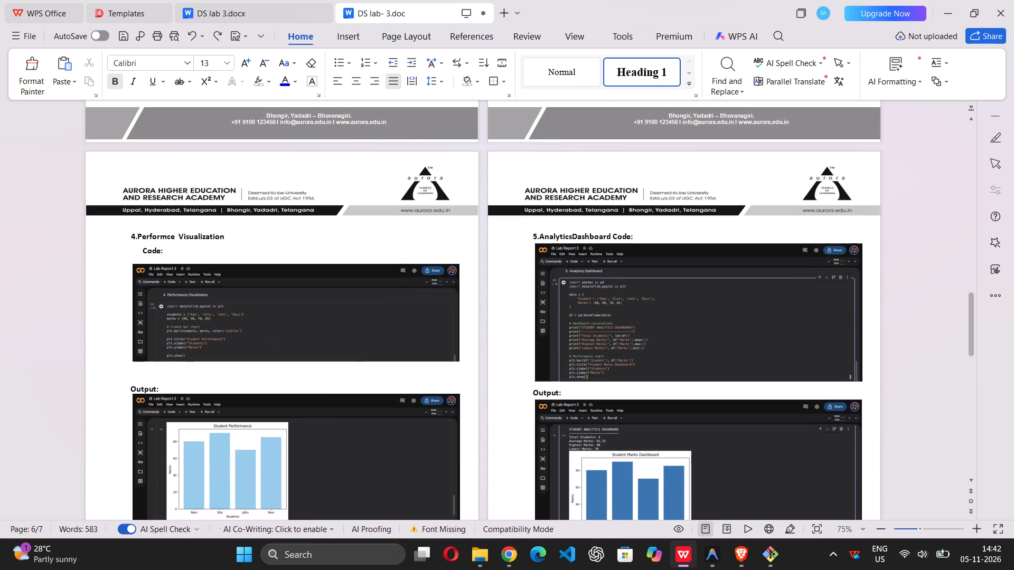
Insert four spaces before "Code:" in the section 5 Analytics Dashboard heading.
{"action": "key", "text": "space"}
{"action": "key", "text": "space"}
{"action": "key", "text": "space"}
{"action": "key", "text": "space"}
Join "Analysis Code:" onto the "3.Statistical" heading line, separated by a space.
{"action": "scroll", "coordinate": [609, 407], "scroll_direction": "down", "scroll_amount": 5}
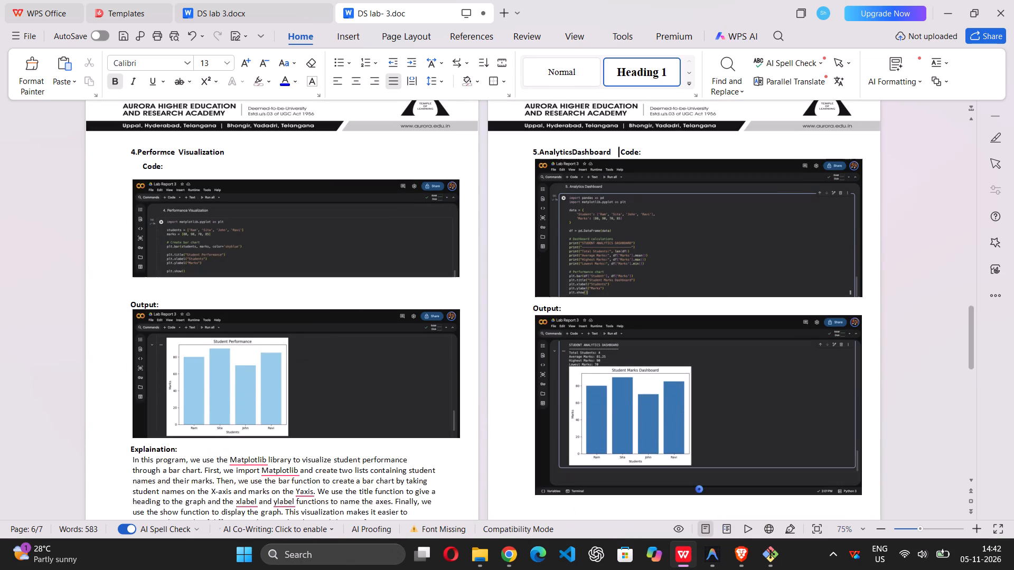
{"action": "scroll", "coordinate": [609, 408], "scroll_direction": "down", "scroll_amount": 6}
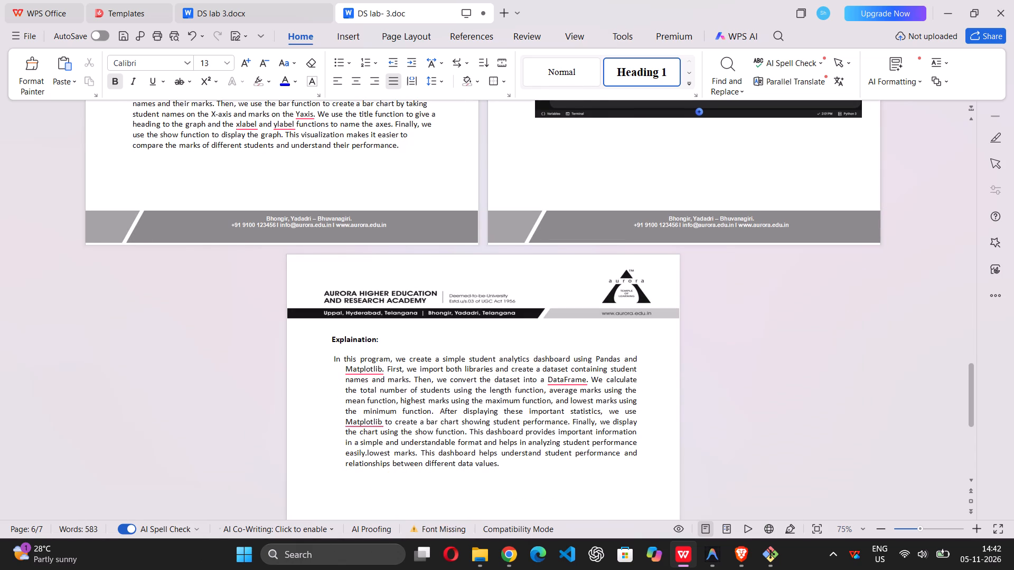
{"action": "scroll", "coordinate": [616, 402], "scroll_direction": "up", "scroll_amount": 11}
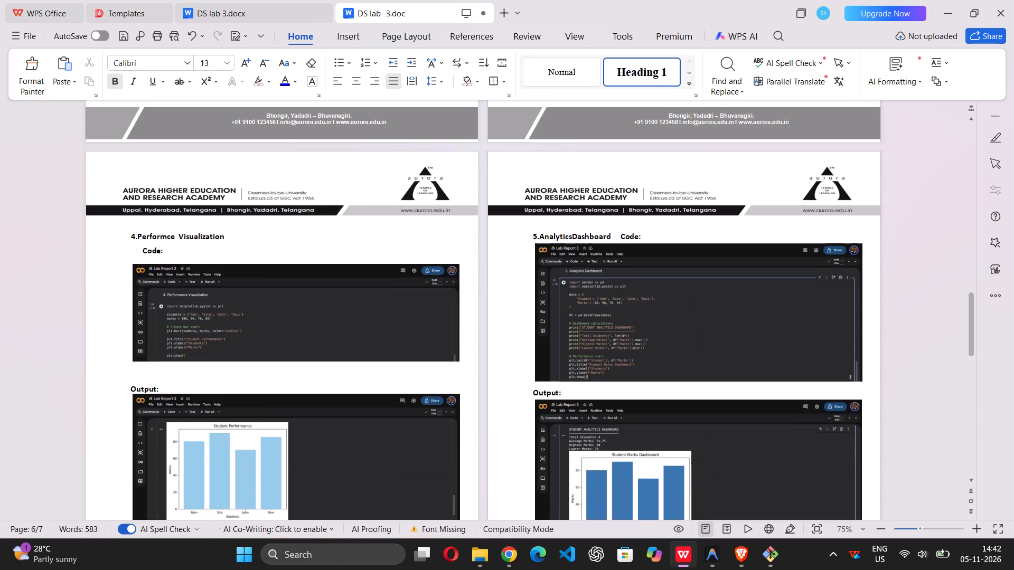
{"action": "scroll", "coordinate": [616, 402], "scroll_direction": "up", "scroll_amount": 1}
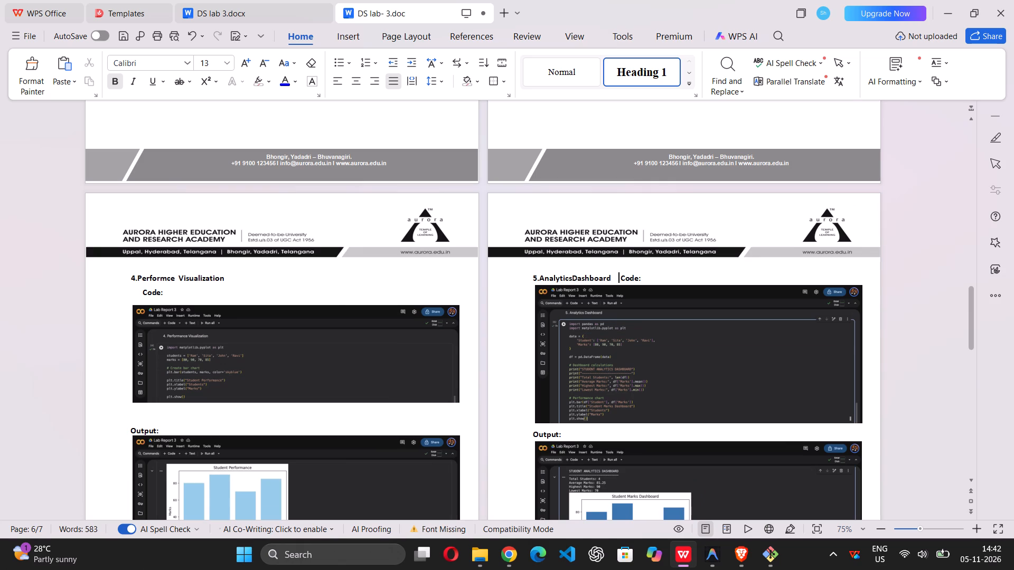
{"action": "scroll", "coordinate": [614, 381], "scroll_direction": "up", "scroll_amount": 3}
{"action": "scroll", "coordinate": [326, 426], "scroll_direction": "up", "scroll_amount": 3}
{"action": "scroll", "coordinate": [388, 382], "scroll_direction": "up", "scroll_amount": 5}
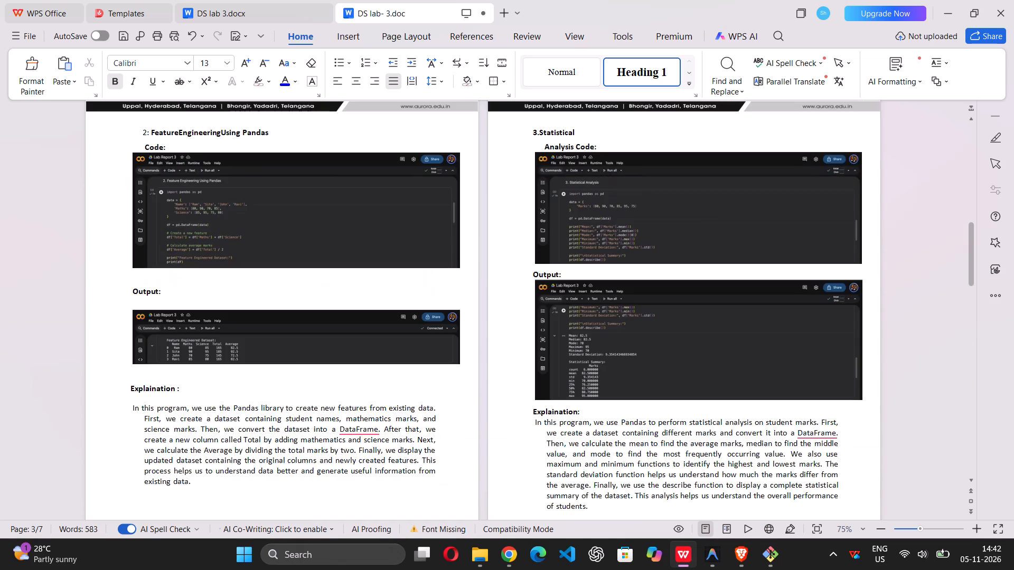
{"action": "scroll", "coordinate": [408, 363], "scroll_direction": "up", "scroll_amount": 1}
{"action": "left_click", "coordinate": [545, 188]}
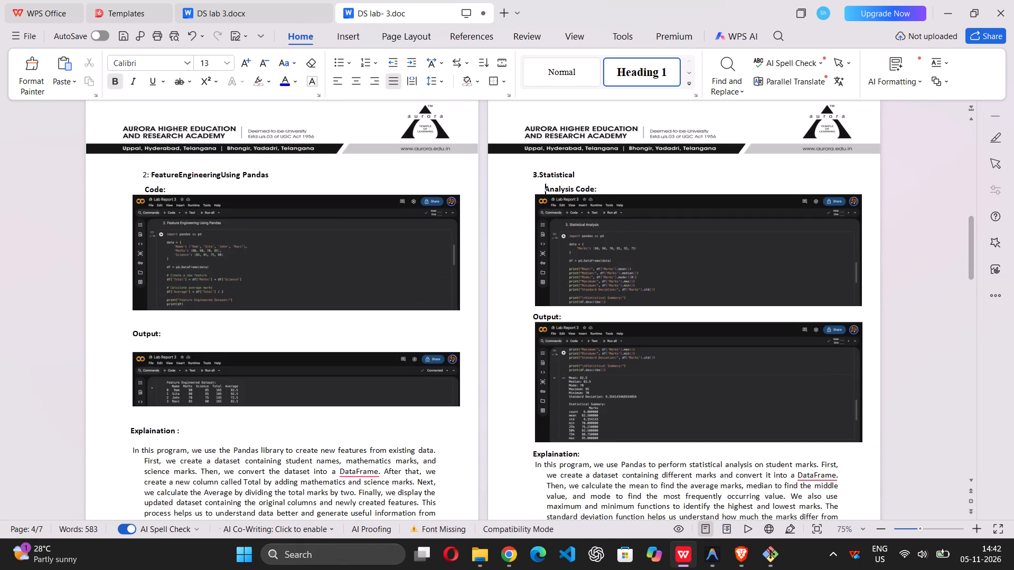
{"action": "key", "text": "BackSpace"}
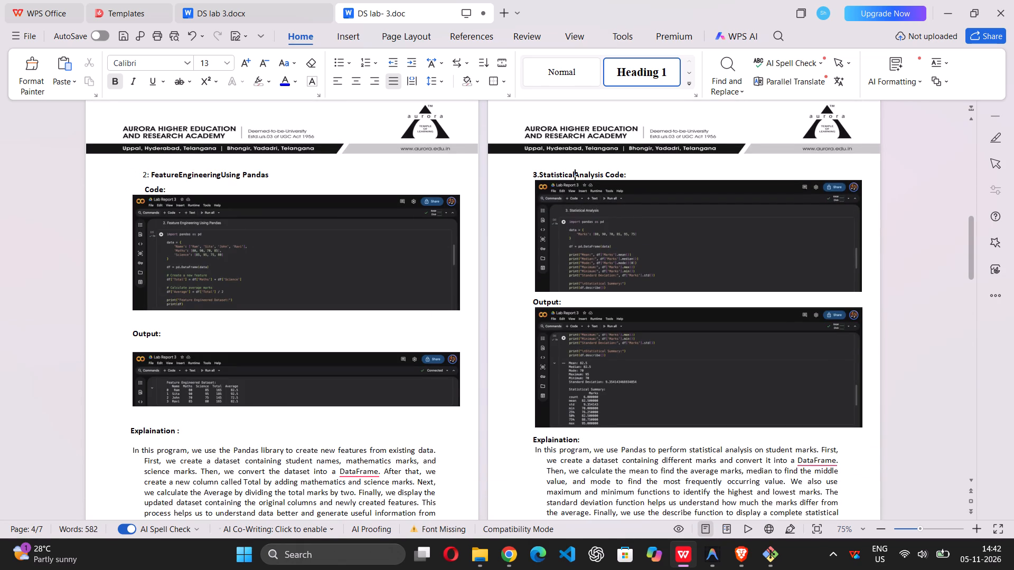
{"action": "key", "text": "space"}
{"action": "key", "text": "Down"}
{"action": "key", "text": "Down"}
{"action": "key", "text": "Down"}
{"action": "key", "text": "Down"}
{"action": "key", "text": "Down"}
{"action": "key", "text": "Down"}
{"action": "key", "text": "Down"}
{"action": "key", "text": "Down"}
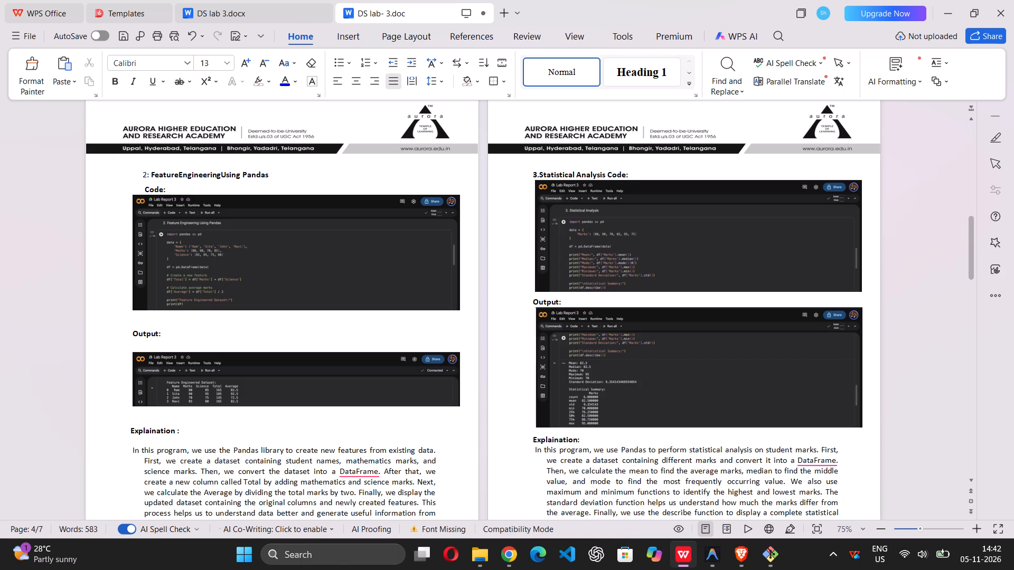
Split "Code:" off the "3.Statistical Analysis" heading onto its own line and check the page layout.
{"action": "left_click", "coordinate": [608, 176]}
{"action": "key", "text": "Return"}
{"action": "scroll", "coordinate": [595, 202], "scroll_direction": "up", "scroll_amount": 6}
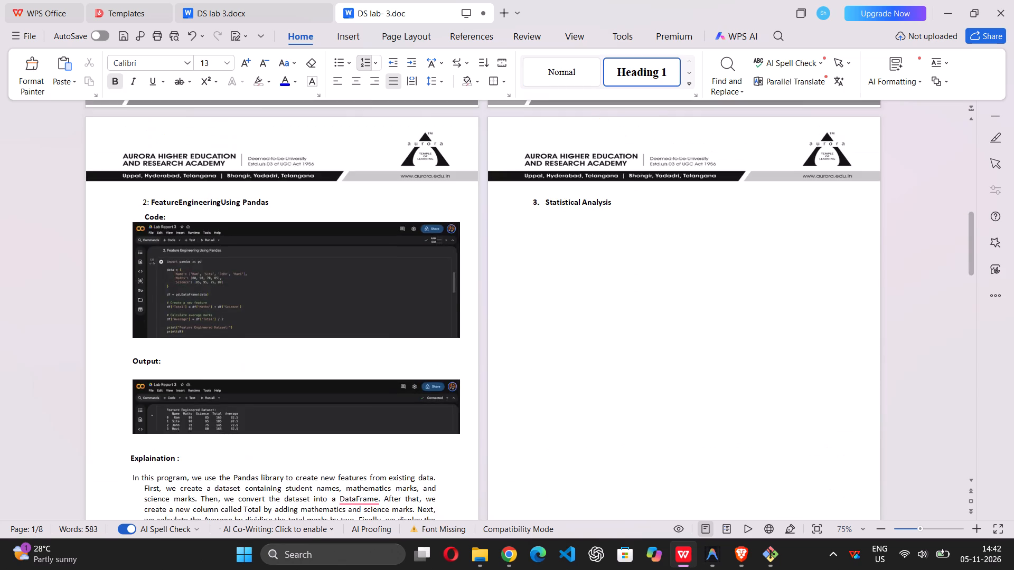
{"action": "scroll", "coordinate": [596, 203], "scroll_direction": "down", "scroll_amount": 11}
{"action": "scroll", "coordinate": [600, 212], "scroll_direction": "down", "scroll_amount": 6, "text": "ctrl"}
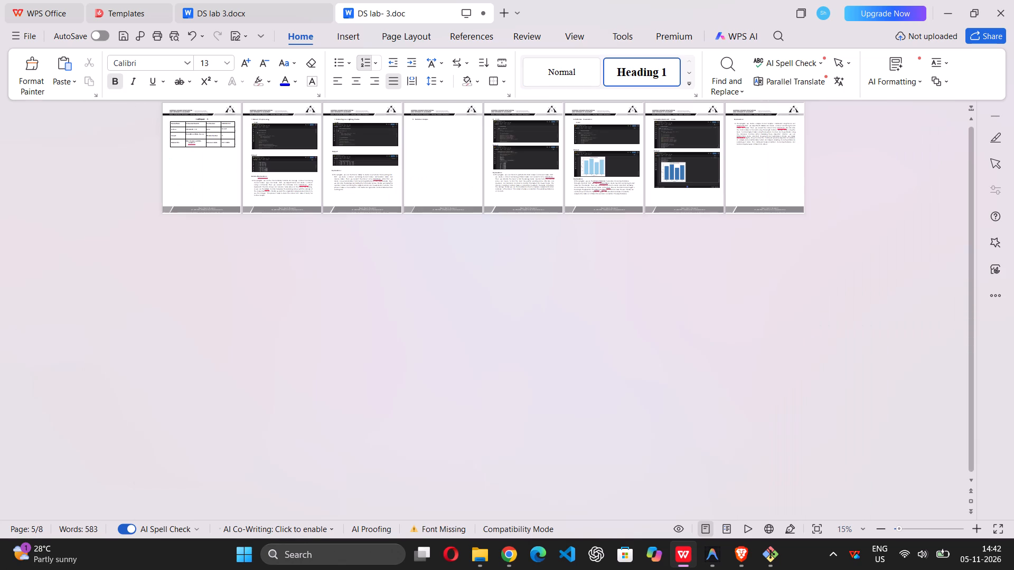
{"action": "scroll", "coordinate": [598, 228], "scroll_direction": "up", "scroll_amount": 5}
{"action": "scroll", "coordinate": [599, 230], "scroll_direction": "up", "scroll_amount": 5, "text": "ctrl"}
{"action": "scroll", "coordinate": [599, 230], "scroll_direction": "up", "scroll_amount": 2}
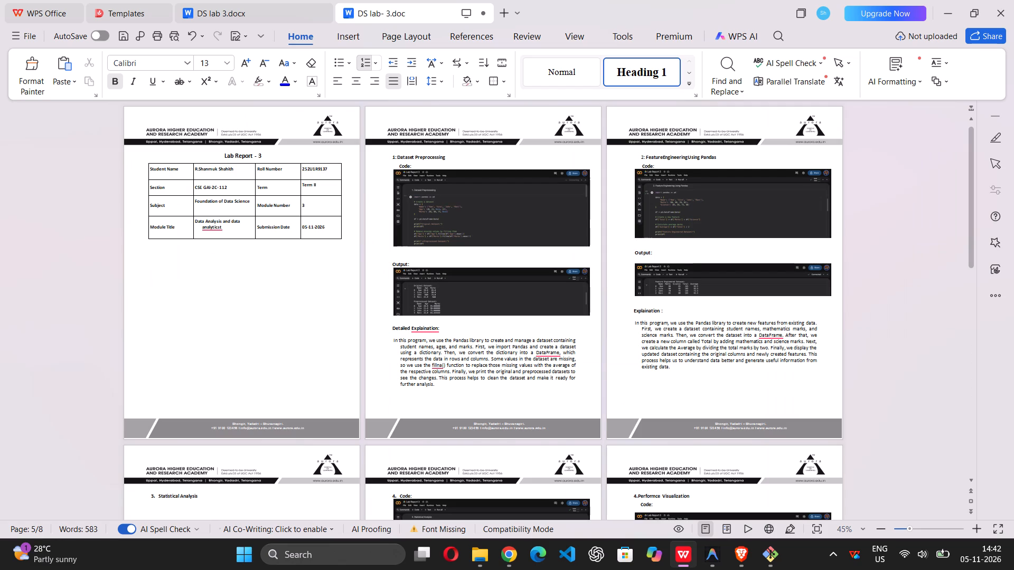
Undo the split and automatic numbering that moved "Code:" off the "3.Statistical Analysis" heading line, and check the section pages.
{"action": "key", "text": "ctrl+z"}
{"action": "key", "text": "ctrl+z"}
{"action": "scroll", "coordinate": [599, 233], "scroll_direction": "down", "scroll_amount": 4}
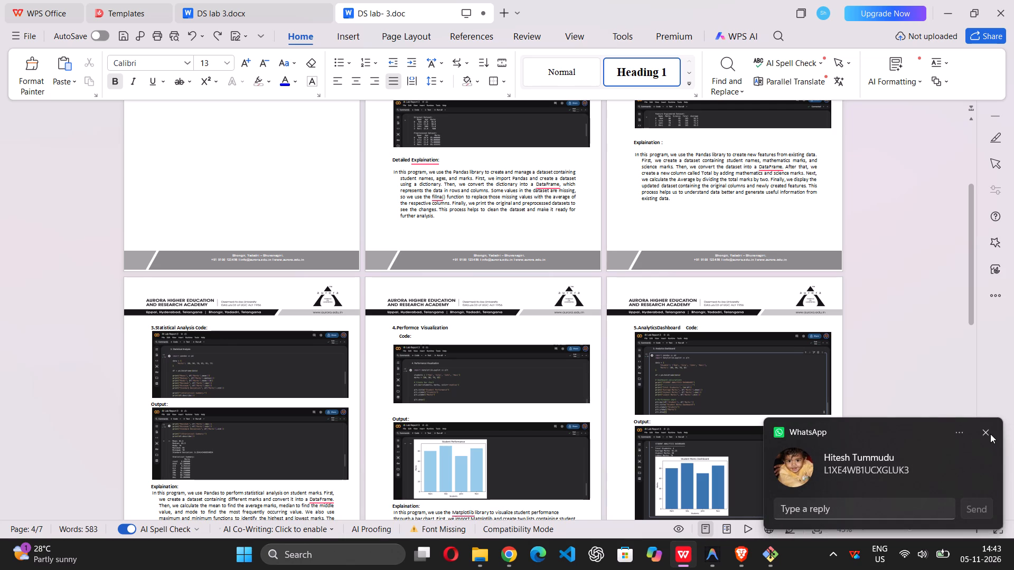
Dismiss the incoming WhatsApp message notification covering the document.
{"action": "left_click", "coordinate": [990, 434]}
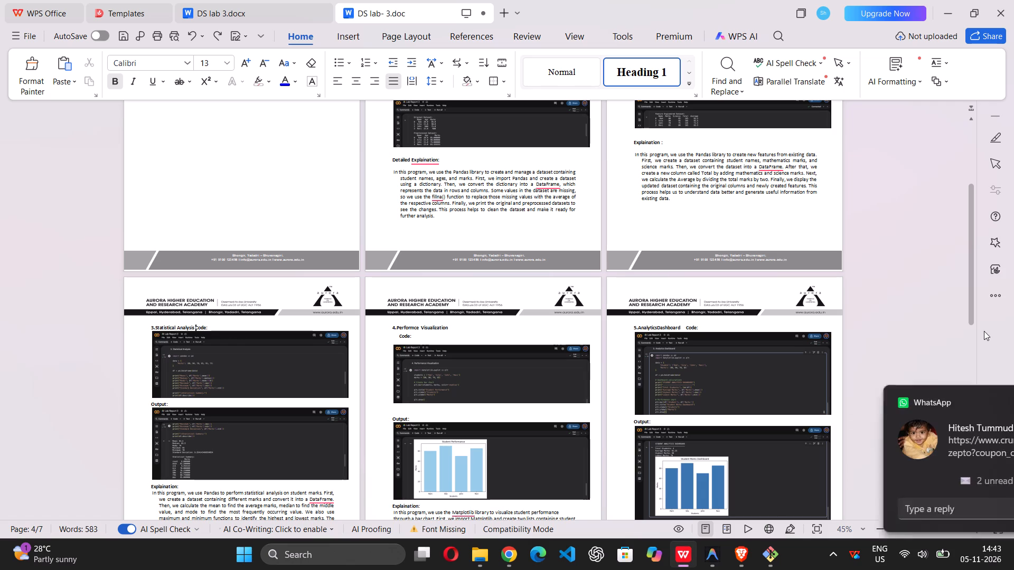
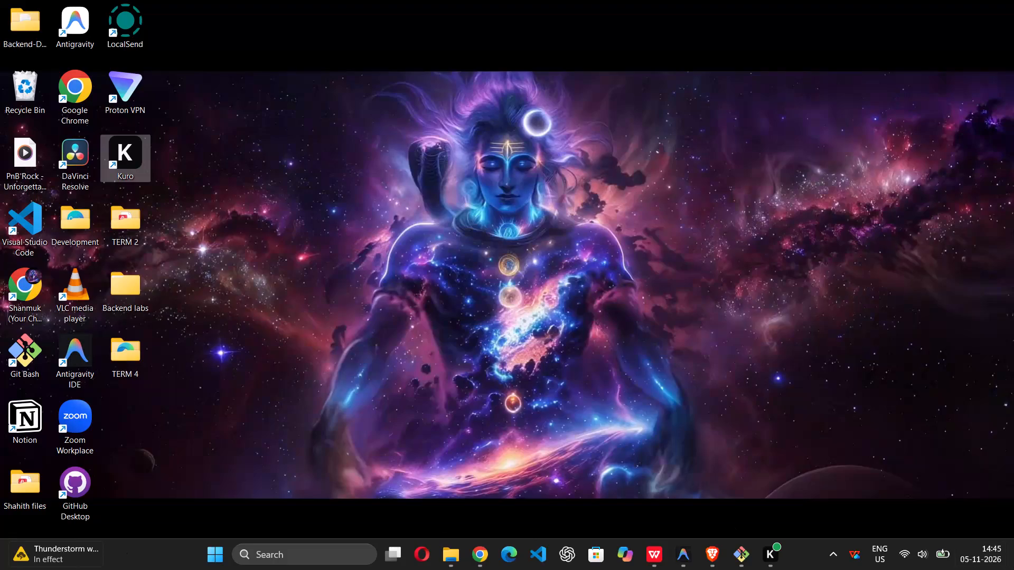
Return to DS lab- 3.doc in WPS Office and remove the hanging indent from the section 1 Dataset Preprocessing explanation paragraph.
{"action": "left_click", "coordinate": [659, 559]}
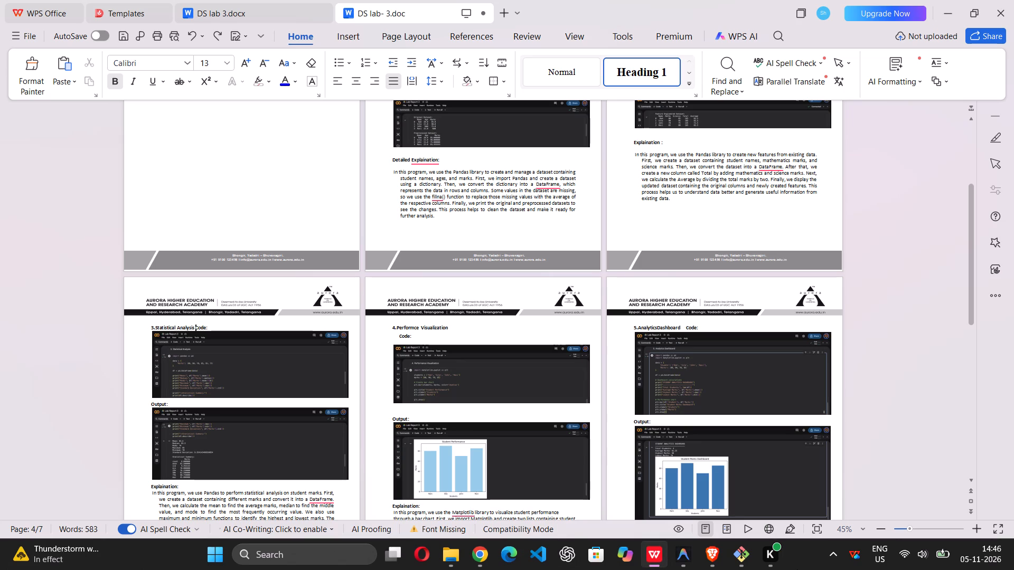
{"action": "scroll", "coordinate": [775, 497], "scroll_direction": "up", "scroll_amount": 4}
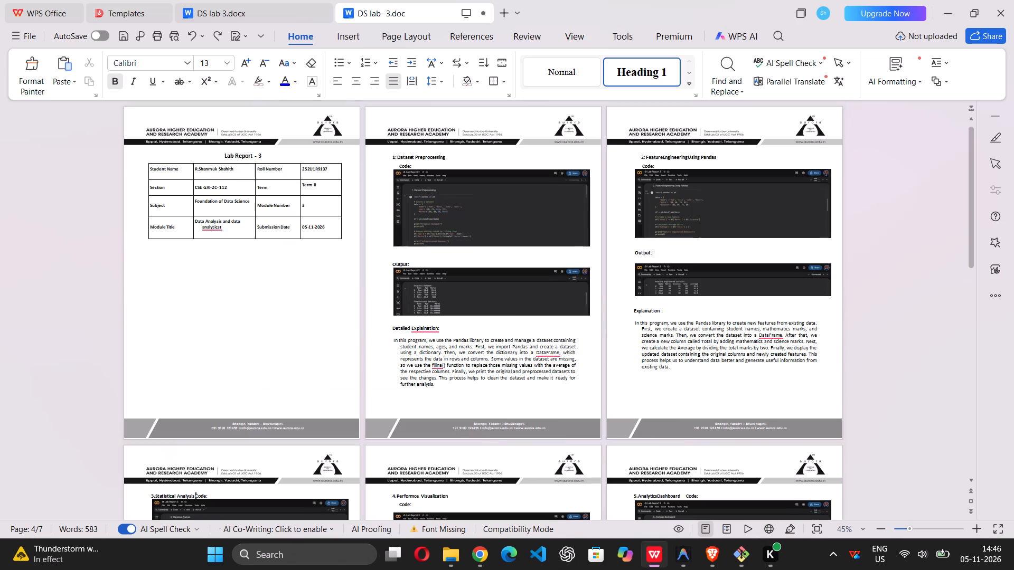
{"action": "left_click", "coordinate": [392, 344]}
{"action": "key", "text": "Down"}
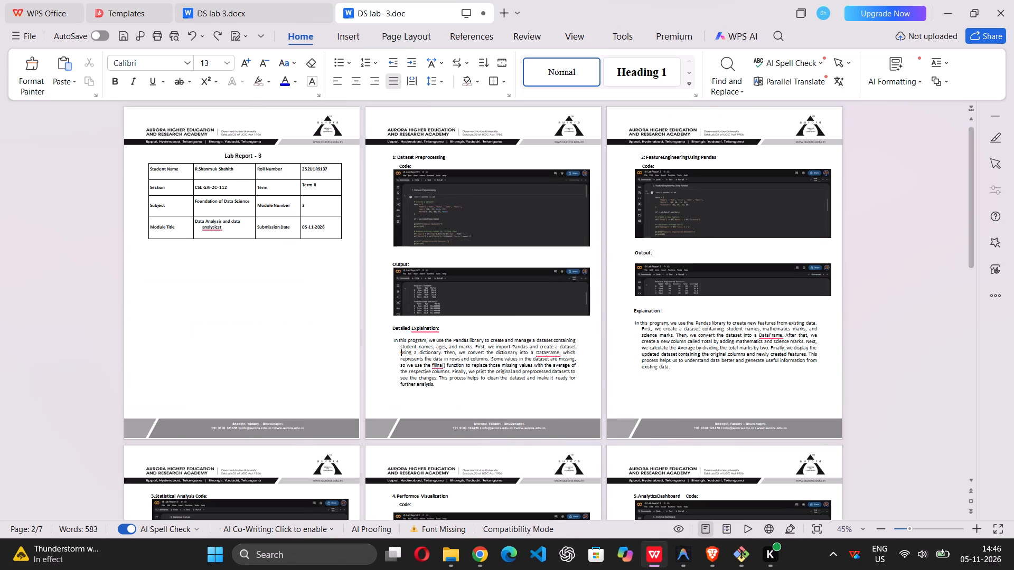
{"action": "left_click", "coordinate": [392, 344]}
{"action": "left_click", "coordinate": [393, 343]}
{"action": "key", "text": "BackSpace"}
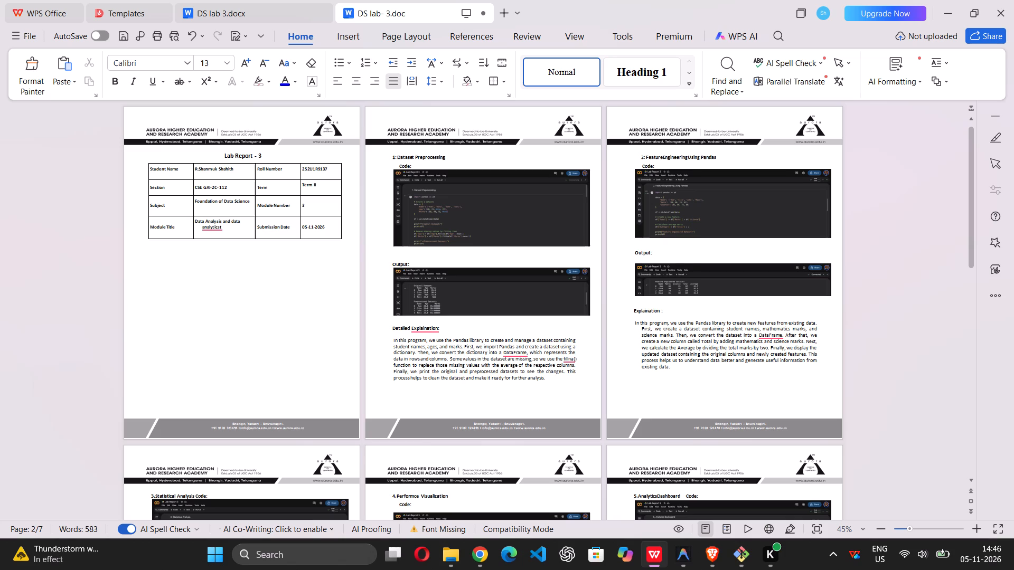
Remove the hanging indent from the explanation paragraphs of section 2 Feature Engineering and section 3 Statistical Analysis.
{"action": "left_click", "coordinate": [635, 322]}
{"action": "key", "text": "BackSpace"}
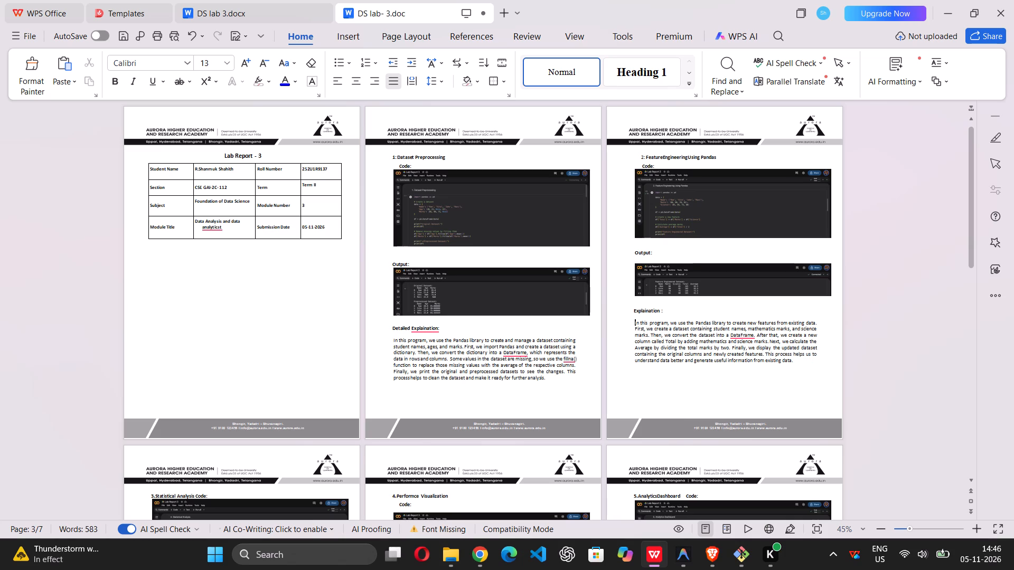
{"action": "scroll", "coordinate": [630, 325], "scroll_direction": "down", "scroll_amount": 5}
{"action": "scroll", "coordinate": [415, 376], "scroll_direction": "down", "scroll_amount": 1}
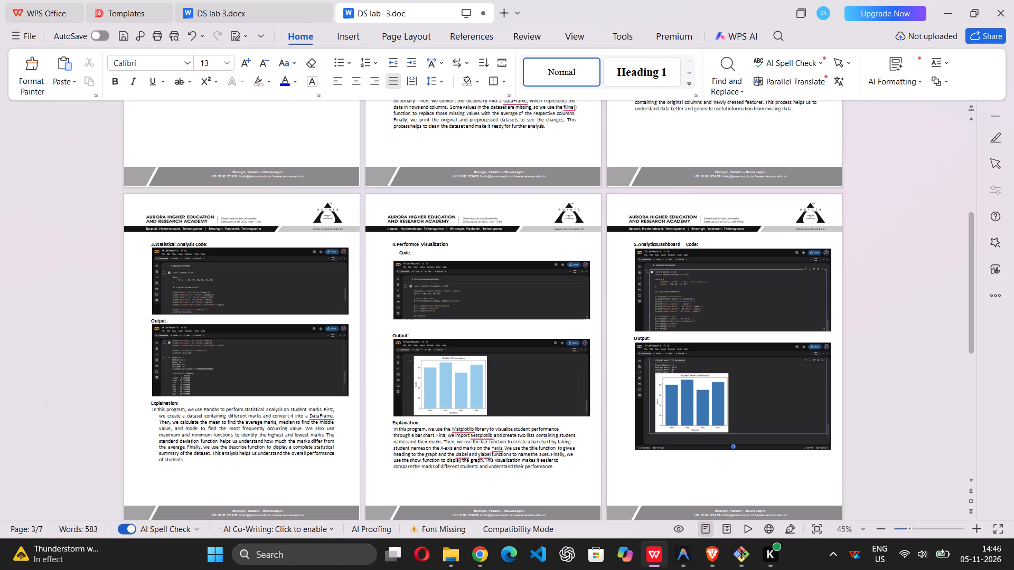
{"action": "left_click", "coordinate": [151, 410]}
{"action": "key", "text": "BackSpace"}
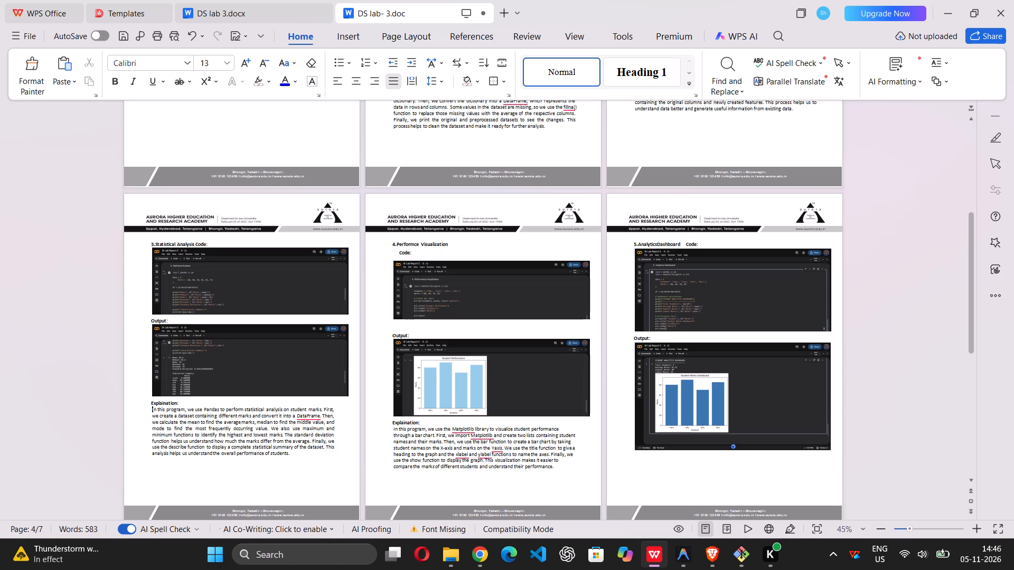
{"action": "scroll", "coordinate": [702, 390], "scroll_direction": "down", "scroll_amount": 5}
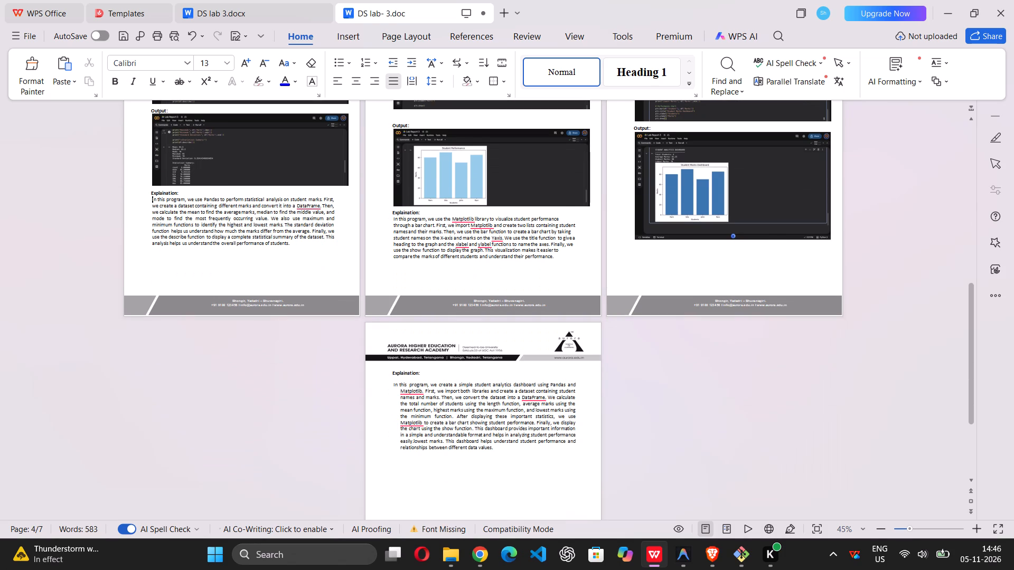
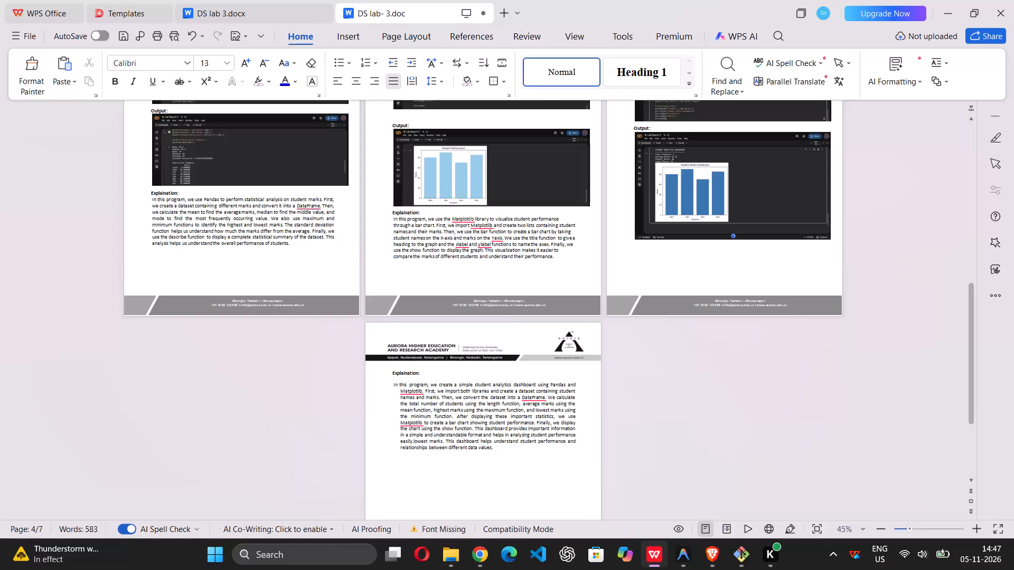
Review the report from the final explanation back to the first page, checking the layout of headings, screenshots and explanation paragraphs.
{"action": "scroll", "coordinate": [672, 317], "scroll_direction": "up", "scroll_amount": 4}
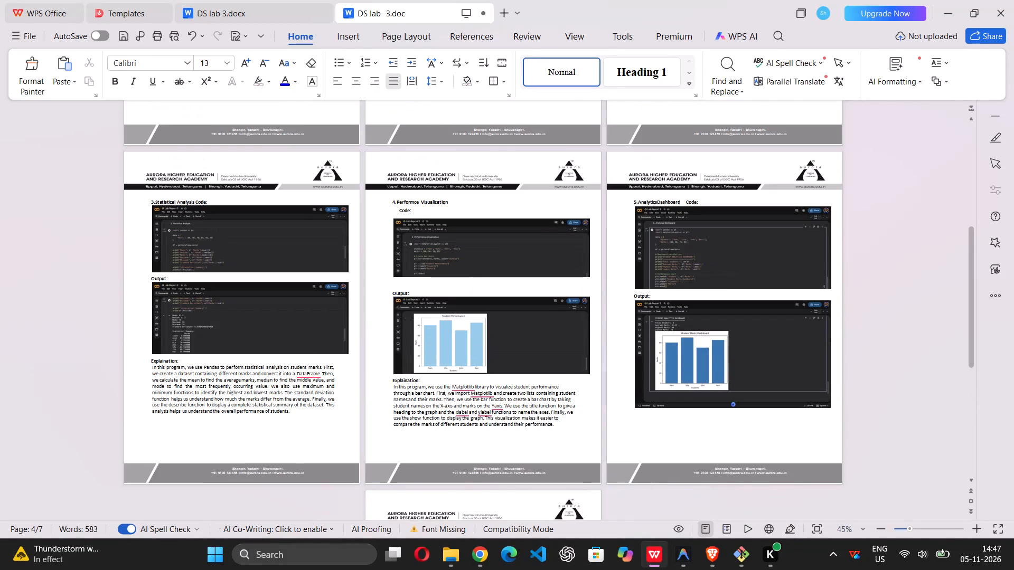
{"action": "scroll", "coordinate": [660, 324], "scroll_direction": "up", "scroll_amount": 3}
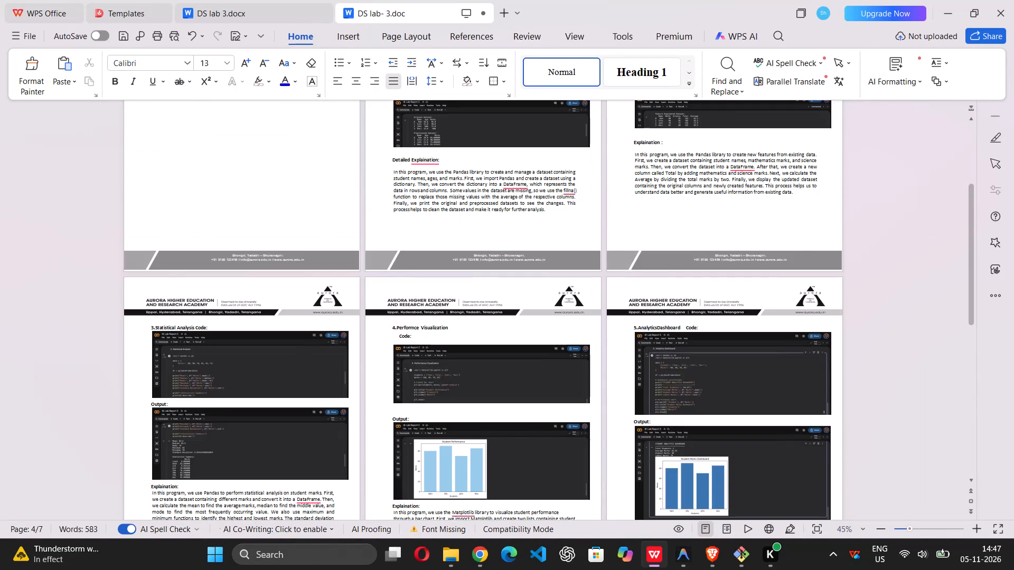
{"action": "scroll", "coordinate": [659, 325], "scroll_direction": "up", "scroll_amount": 7}
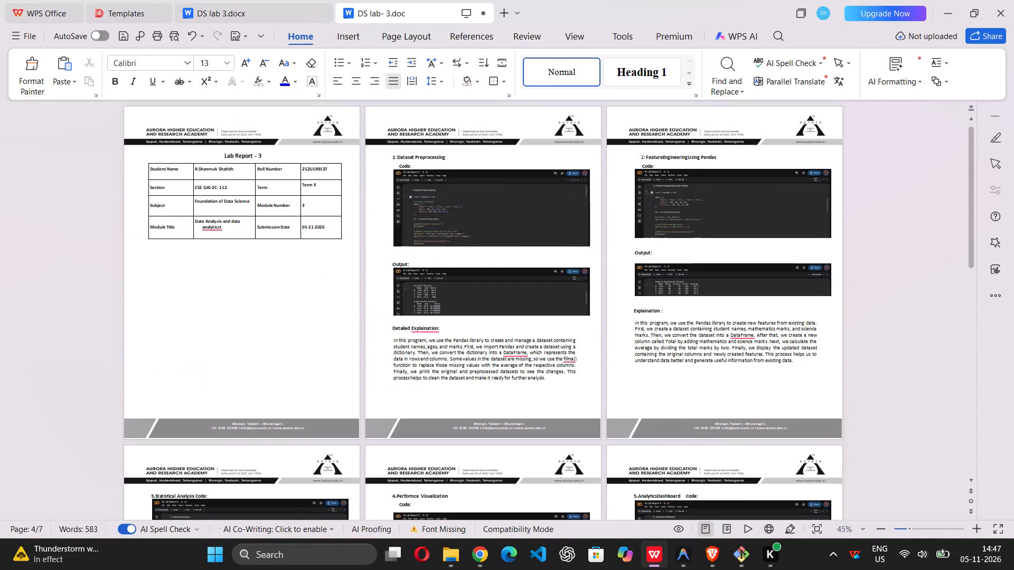
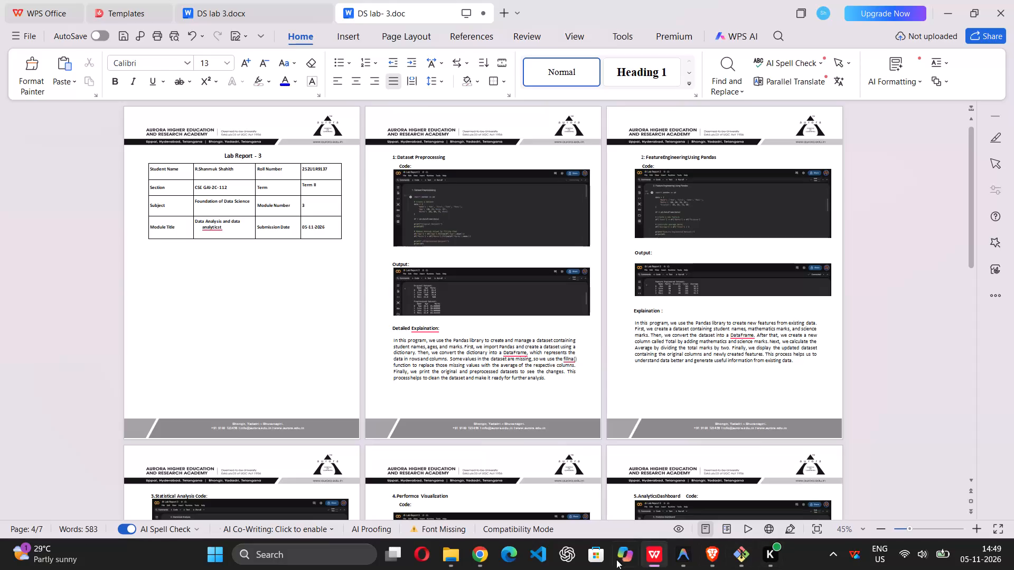
Switch to Chrome's Lab Report 3 Colab notebook and delete the "# Create a dataset" comment line from the Dataset Preprocessing cell.
{"action": "left_click", "coordinate": [478, 557]}
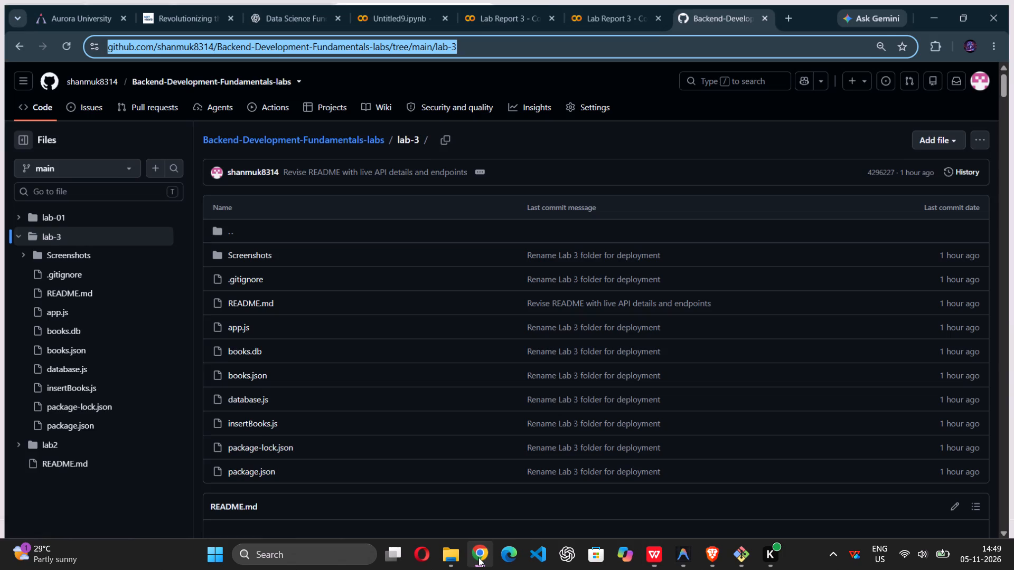
{"action": "left_click", "coordinate": [621, 0]}
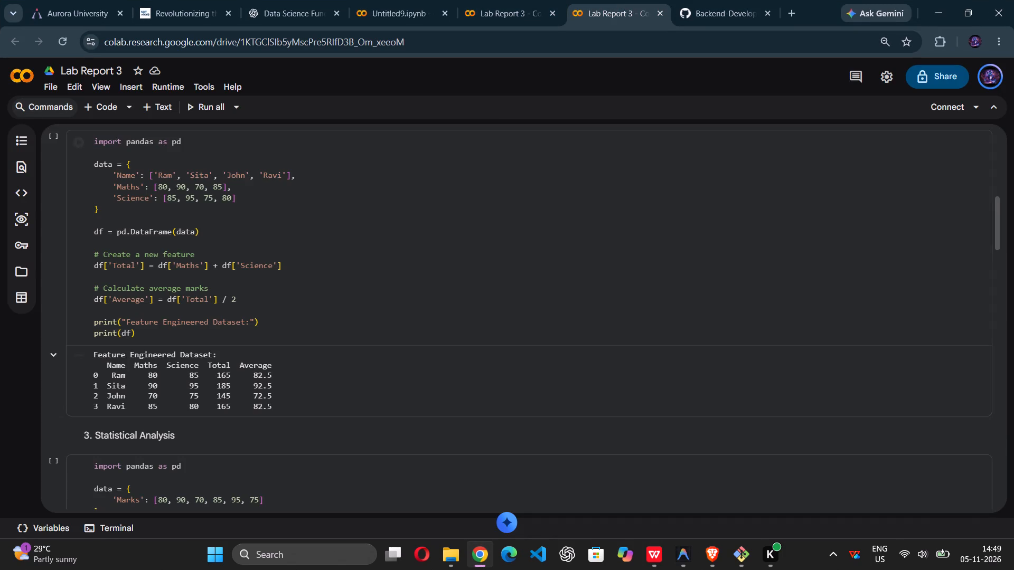
{"action": "scroll", "coordinate": [322, 248], "scroll_direction": "up", "scroll_amount": 13}
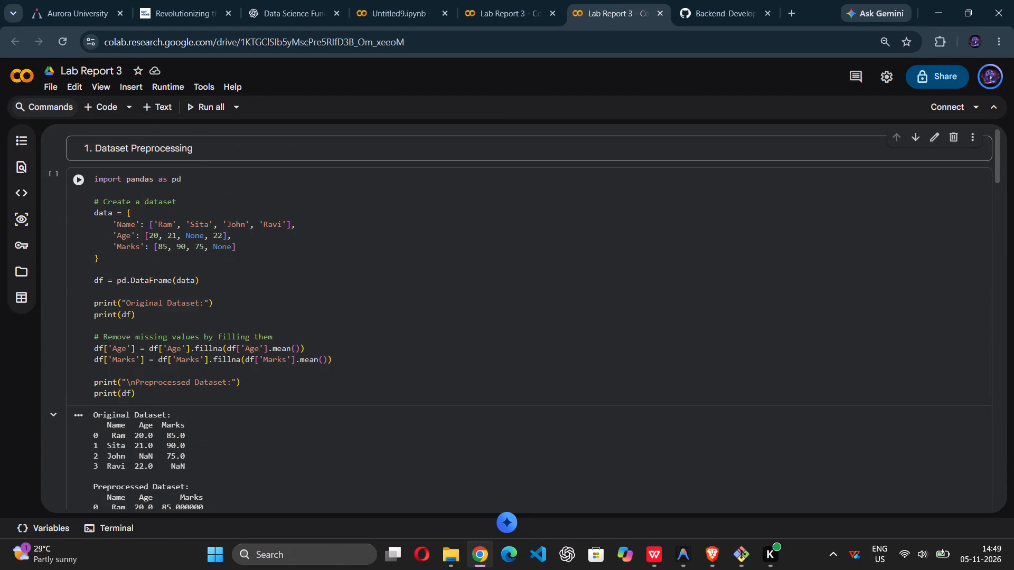
{"action": "left_click", "coordinate": [193, 217]}
{"action": "left_click", "coordinate": [187, 203]}
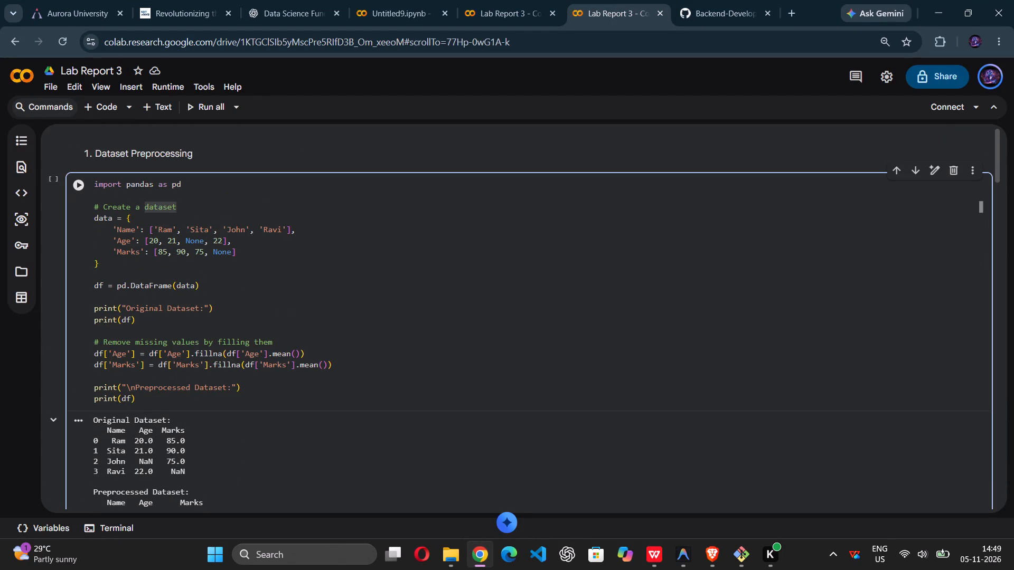
{"action": "key", "text": "BackSpace"}
{"action": "key", "text": "BackSpace"}
{"action": "key", "text": "BackSpace"}
{"action": "key", "text": "BackSpace"}
{"action": "key", "text": "BackSpace"}
{"action": "key", "text": "BackSpace"}
{"action": "key", "text": "BackSpace"}
{"action": "key", "text": "BackSpace"}
{"action": "key", "text": "BackSpace"}
{"action": "key", "text": "BackSpace"}
{"action": "key", "text": "BackSpace"}
{"action": "key", "text": "BackSpace"}
{"action": "key", "text": "BackSpace"}
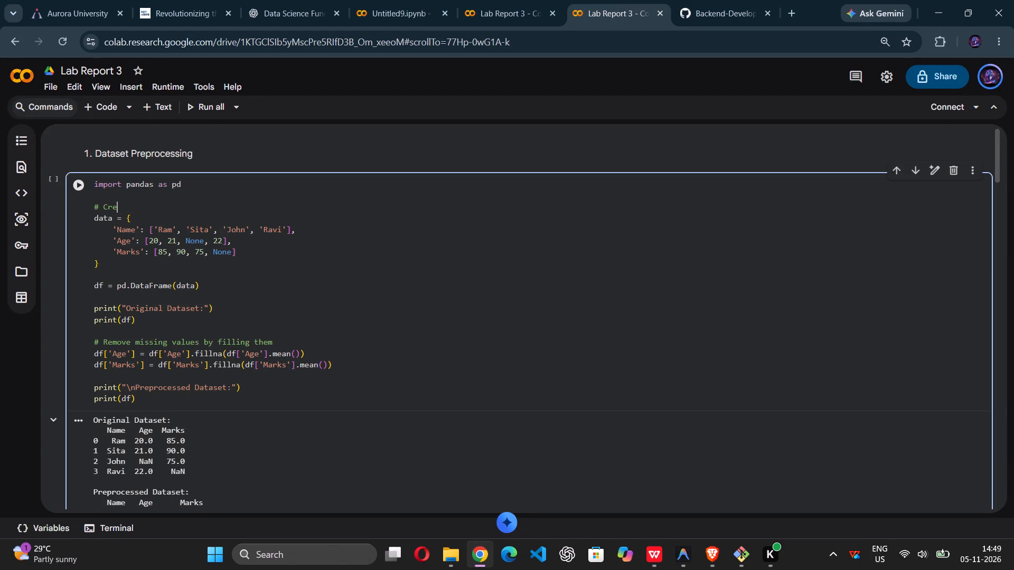
{"action": "key", "text": "BackSpace"}
{"action": "key", "text": "BackSpace"}
{"action": "key", "text": "BackSpace"}
{"action": "key", "text": "BackSpace"}
{"action": "key", "text": "BackSpace"}
{"action": "key", "text": "BackSpace"}
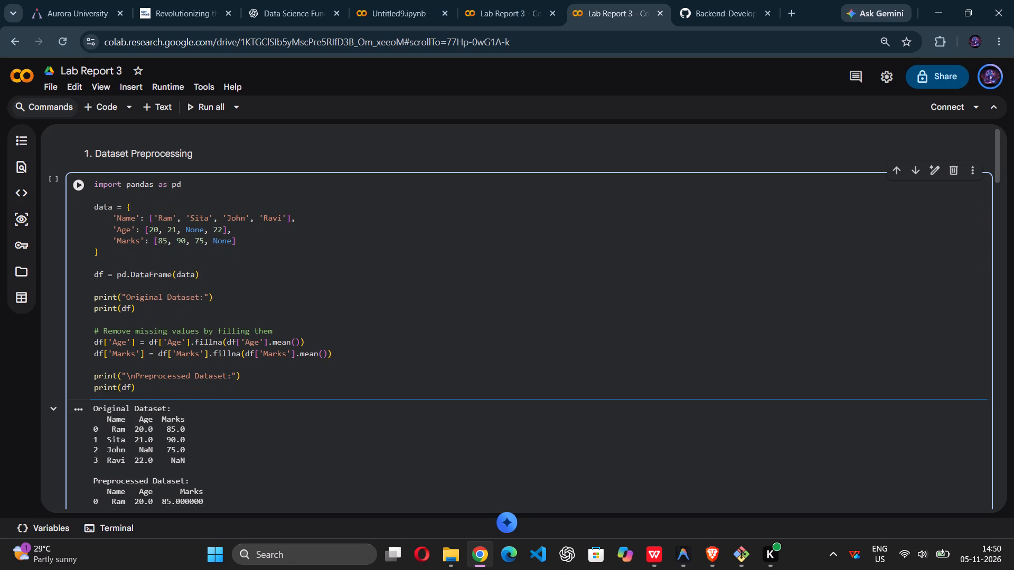
Delete the "# Remove missing values by filling them" comment from the Dataset Preprocessing cell, keeping one blank line in its place.
{"action": "left_click_drag", "start_coordinate": [278, 333], "coordinate": [96, 324]}
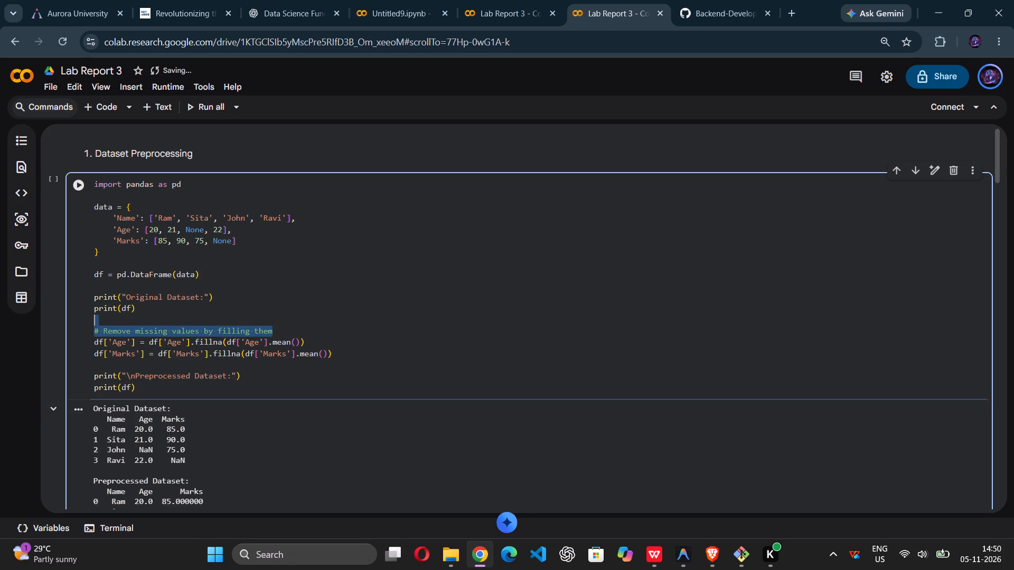
{"action": "left_click_drag", "start_coordinate": [96, 324], "coordinate": [92, 325]}
{"action": "key", "text": "BackSpace"}
{"action": "key", "text": "BackSpace"}
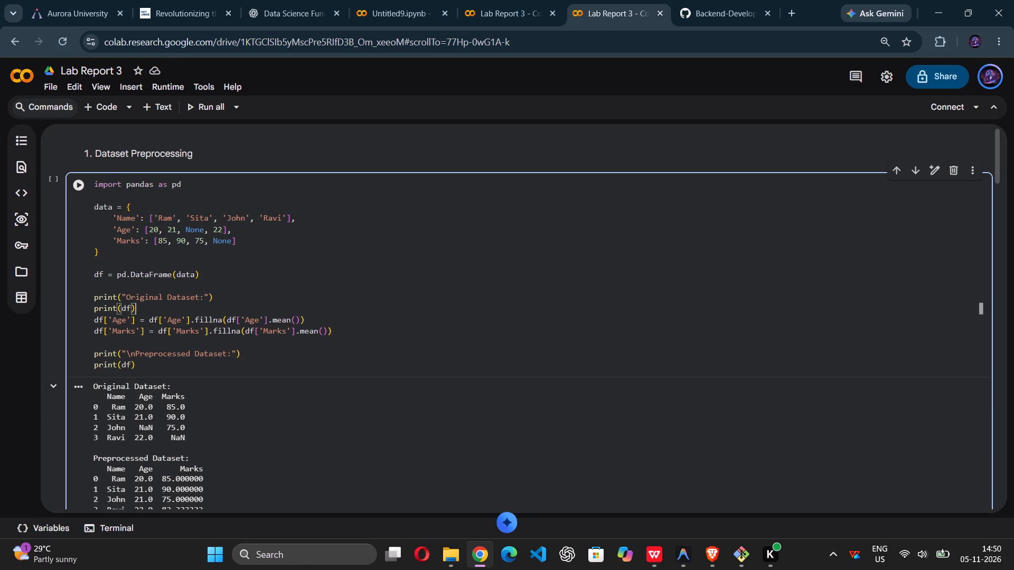
{"action": "key", "text": "Return"}
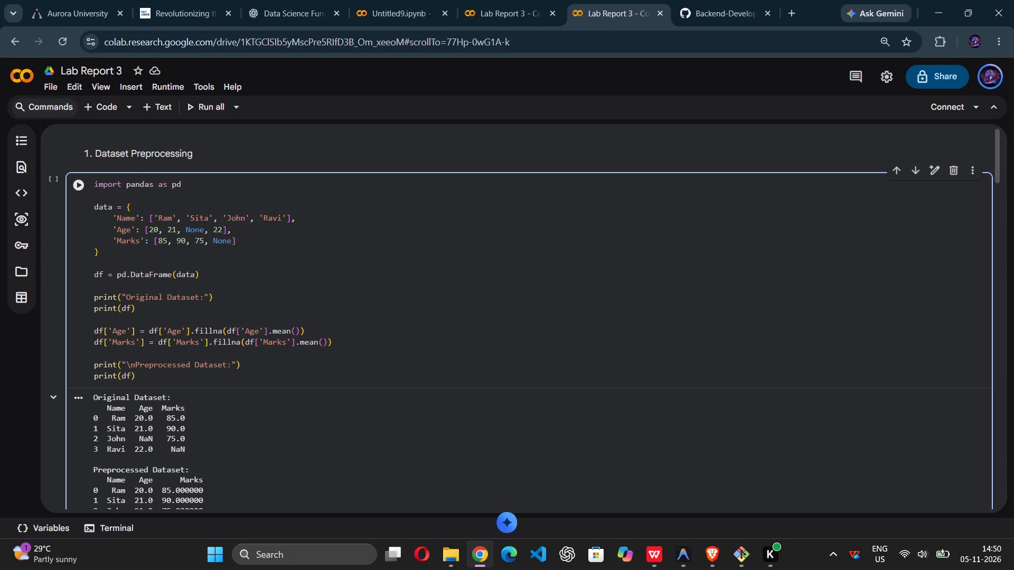
Capture a full-width screenshot of the notebook from the Lab Report 3 header through the end of the Dataset Preprocessing code.
{"action": "key", "text": "Print"}
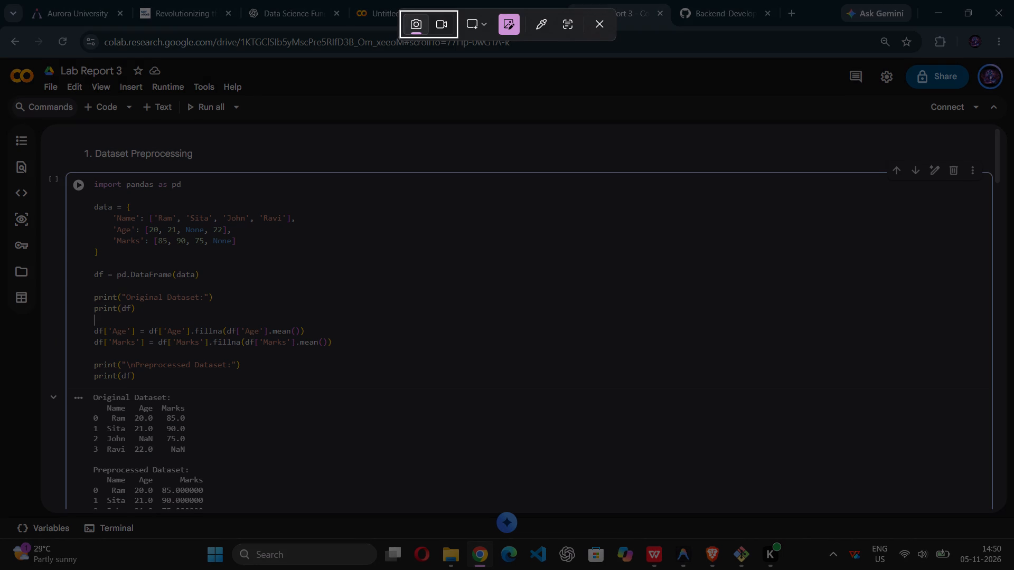
{"action": "left_click_drag", "start_coordinate": [0, 61], "coordinate": [760, 265]}
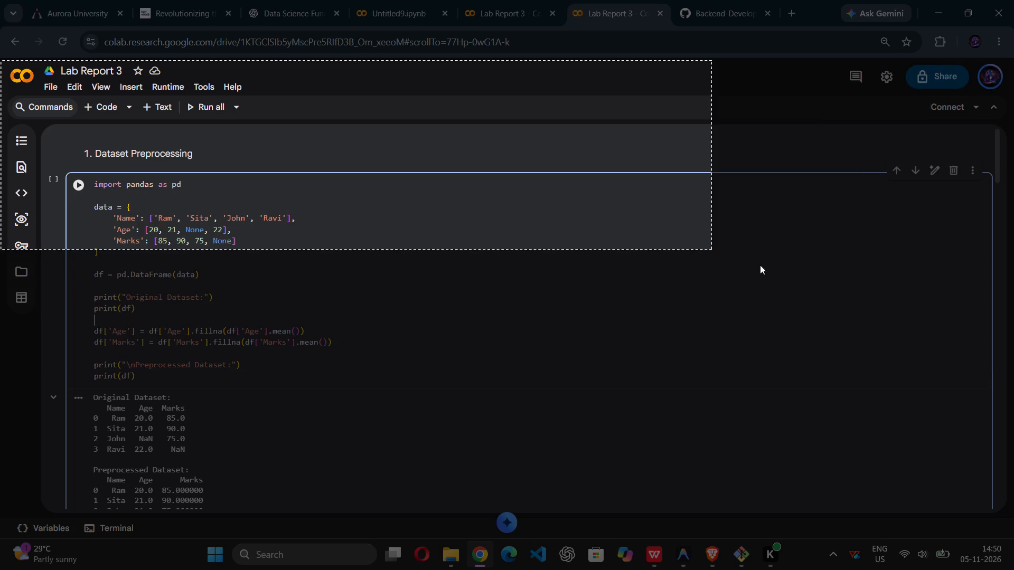
{"action": "left_click_drag", "start_coordinate": [760, 265], "coordinate": [1009, 380]}
{"action": "key", "text": "ctrl+Return"}
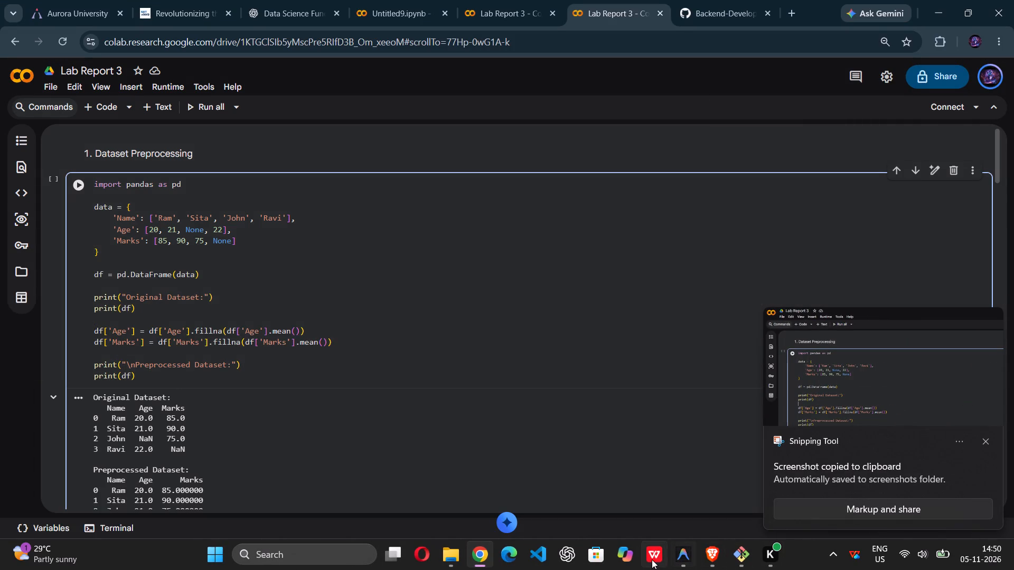
Switch to the DS lab- 3 report in WPS and replace the Dataset Preprocessing code screenshot with the new capture.
{"action": "left_click", "coordinate": [652, 559]}
{"action": "left_click", "coordinate": [475, 224]}
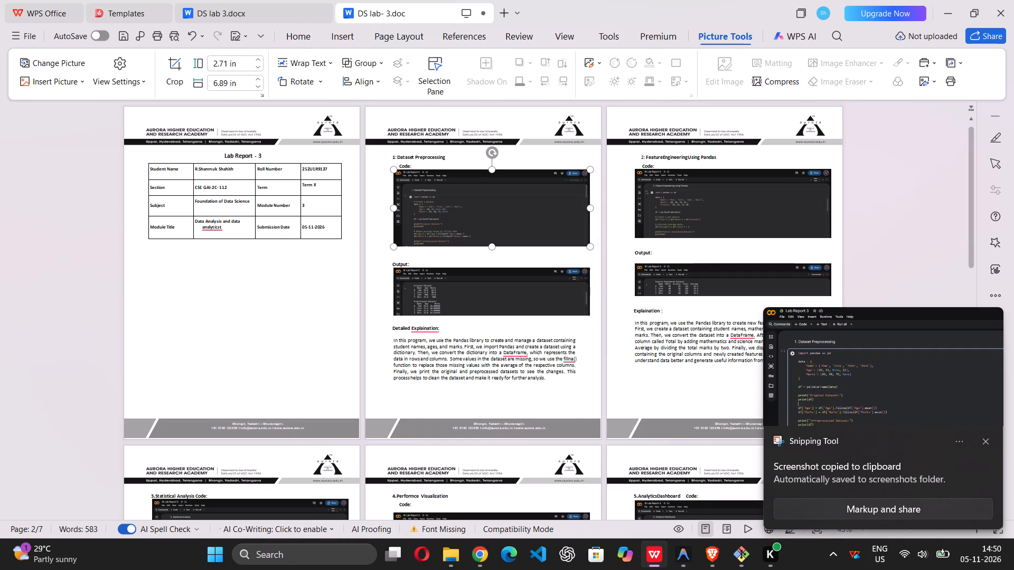
{"action": "key", "text": "ctrl+v"}
{"action": "left_click", "coordinate": [459, 259]}
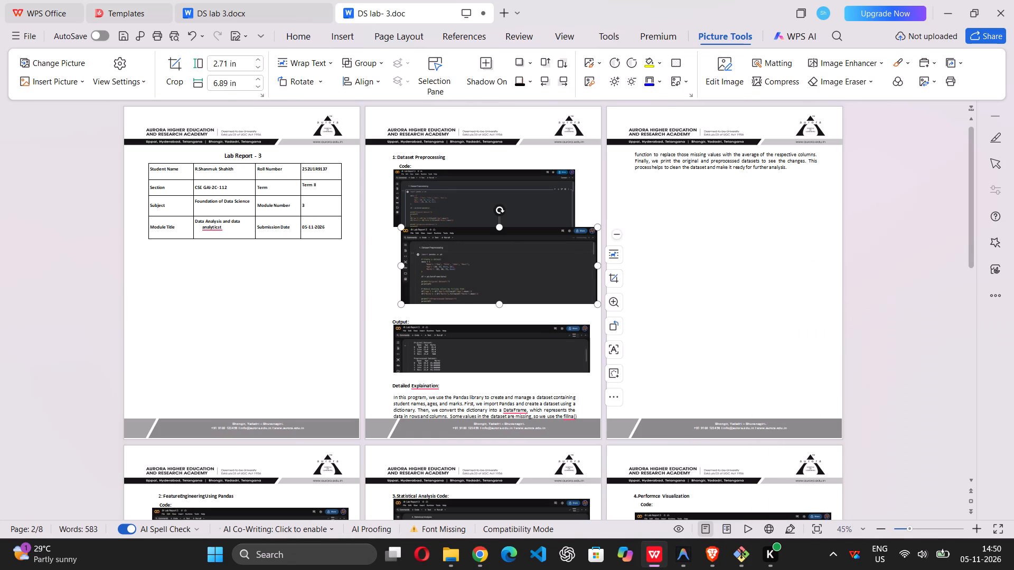
{"action": "key", "text": "BackSpace"}
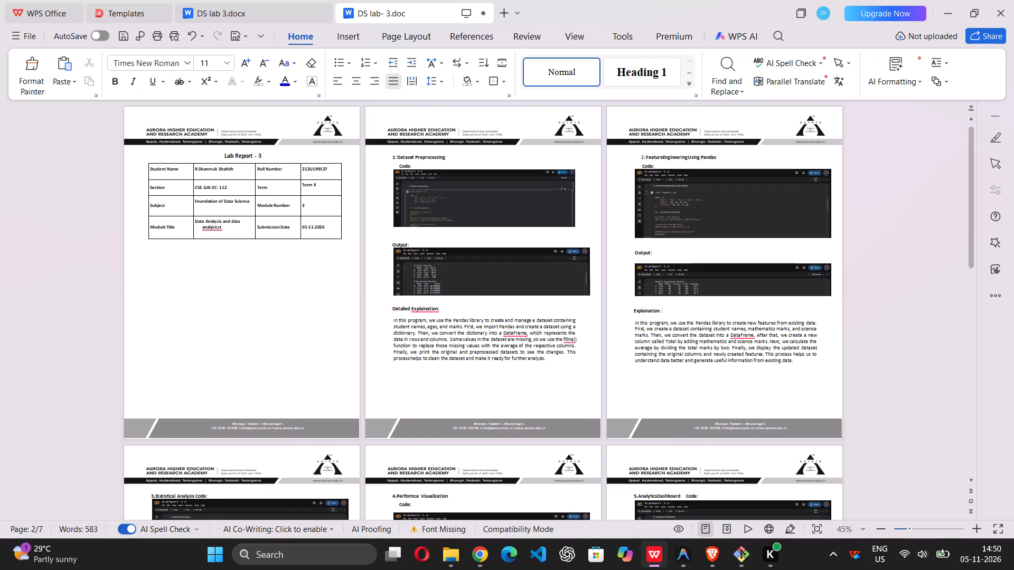
Delete the output screenshot in the report's Dataset Preprocessing section.
{"action": "left_click", "coordinate": [524, 290]}
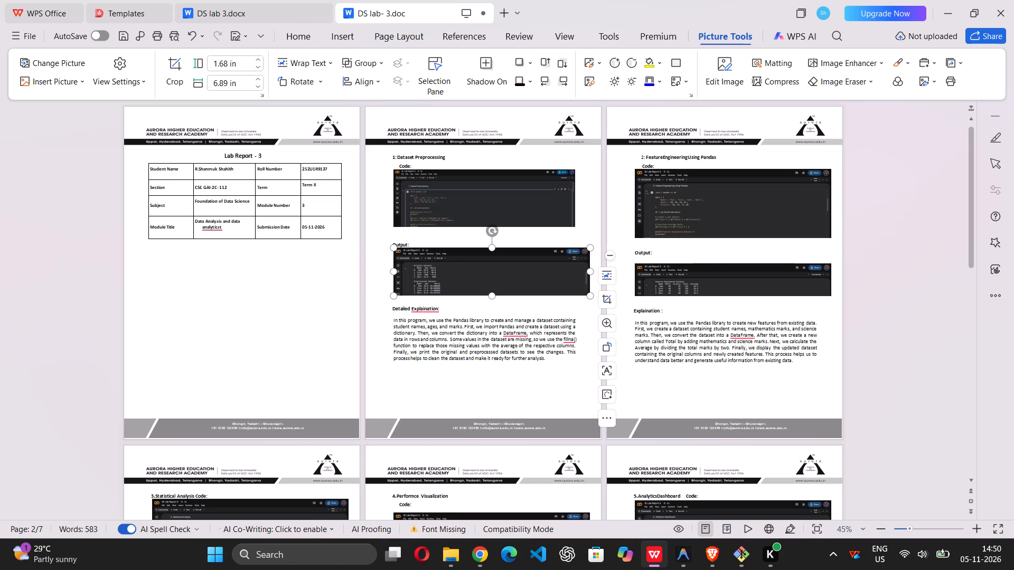
{"action": "key", "text": "BackSpace"}
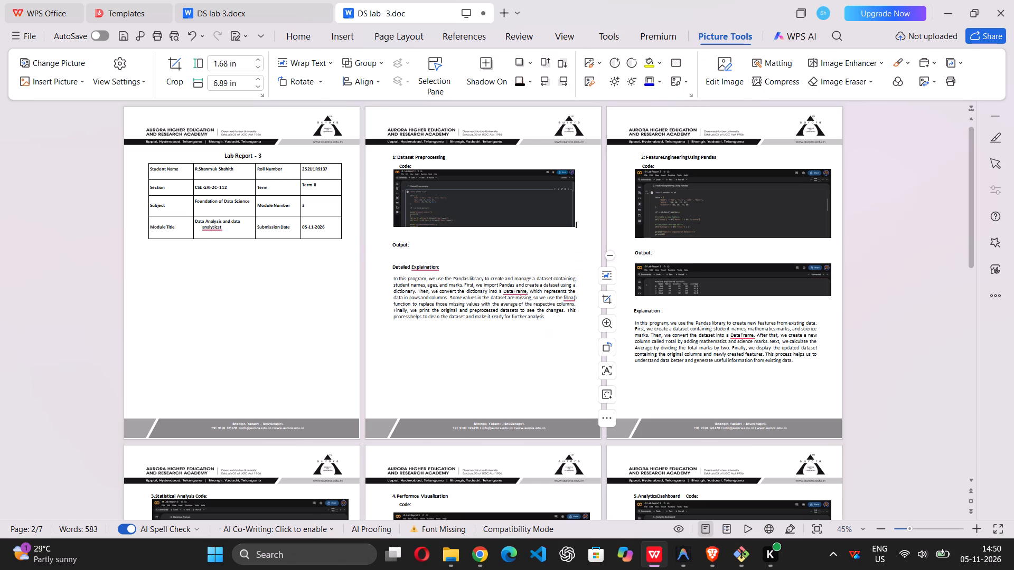
Switch to the notebook in Chrome and capture its header together with the complete Original and Preprocessed Dataset output.
{"action": "left_click", "coordinate": [476, 555]}
{"action": "scroll", "coordinate": [410, 407], "scroll_direction": "down", "scroll_amount": 4}
{"action": "scroll", "coordinate": [410, 406], "scroll_direction": "up", "scroll_amount": 1}
{"action": "key", "text": "Print"}
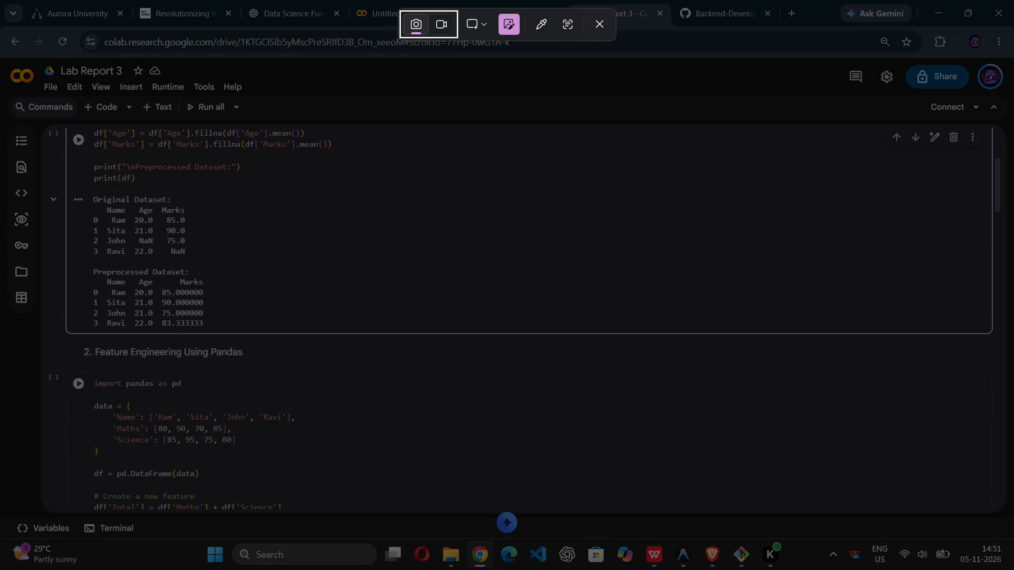
{"action": "left_click", "coordinate": [606, 18]}
{"action": "scroll", "coordinate": [578, 47], "scroll_direction": "down", "scroll_amount": 1}
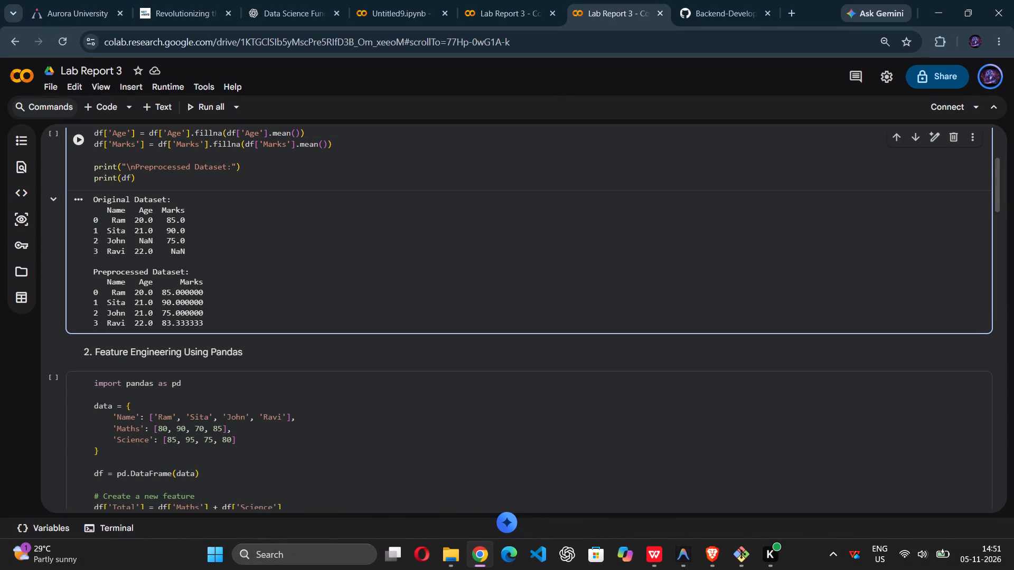
{"action": "scroll", "coordinate": [489, 188], "scroll_direction": "down", "scroll_amount": 1}
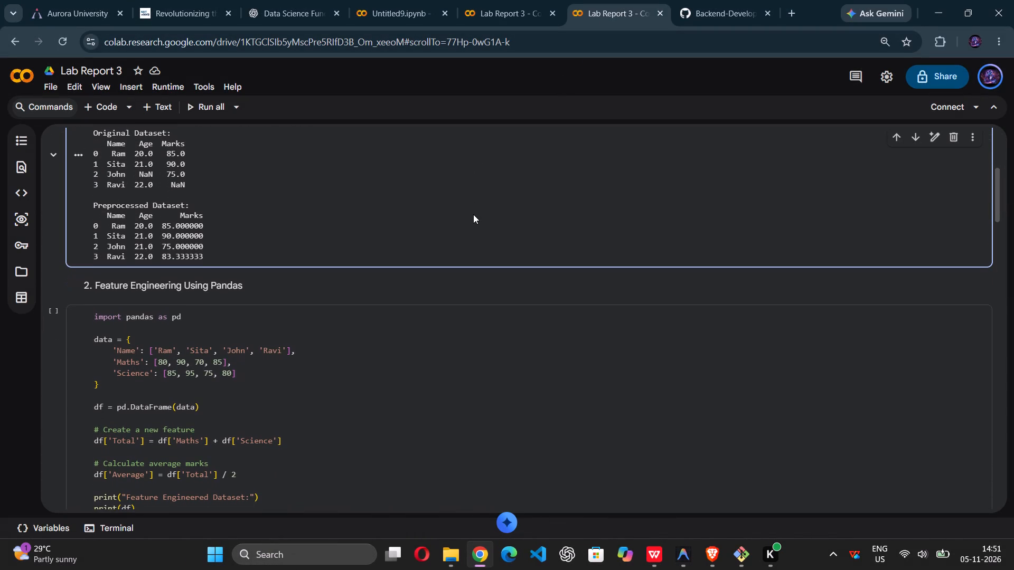
{"action": "scroll", "coordinate": [474, 211], "scroll_direction": "up", "scroll_amount": 1}
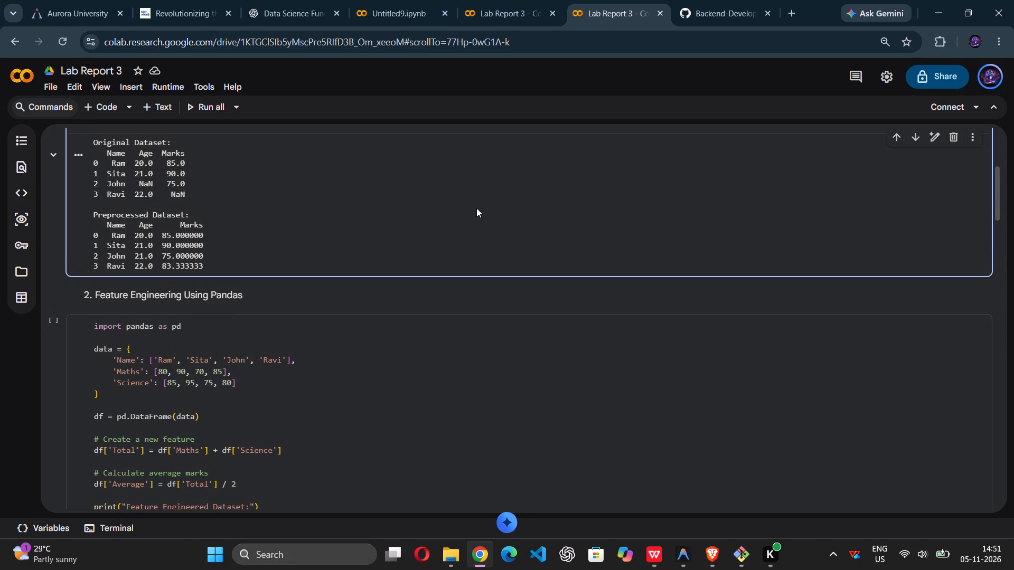
{"action": "key", "text": "Print"}
{"action": "left_click_drag", "start_coordinate": [0, 55], "coordinate": [1013, 278]}
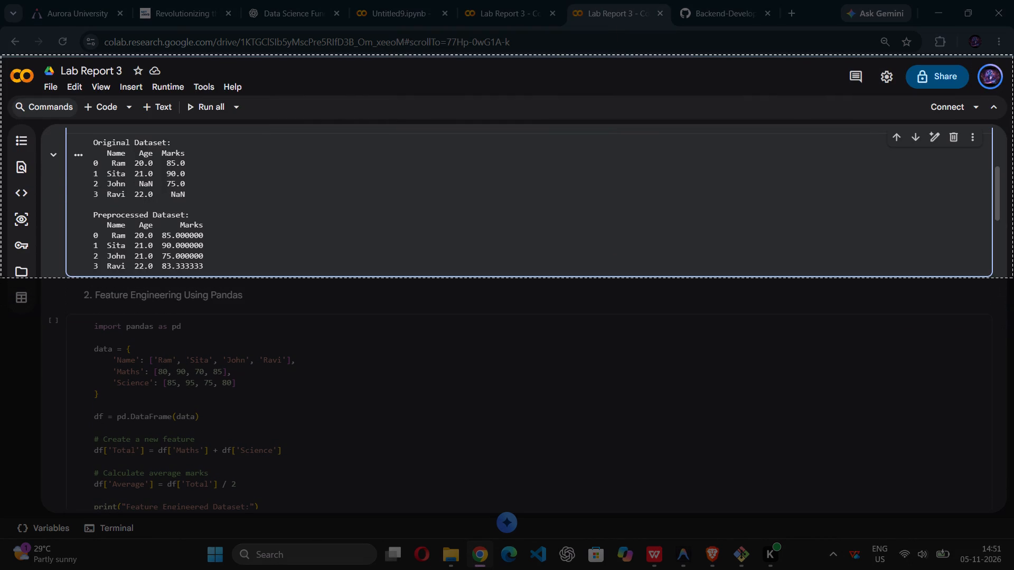
{"action": "left_click_drag", "start_coordinate": [1013, 278], "coordinate": [1012, 289]}
{"action": "key", "text": "ctrl+Return"}
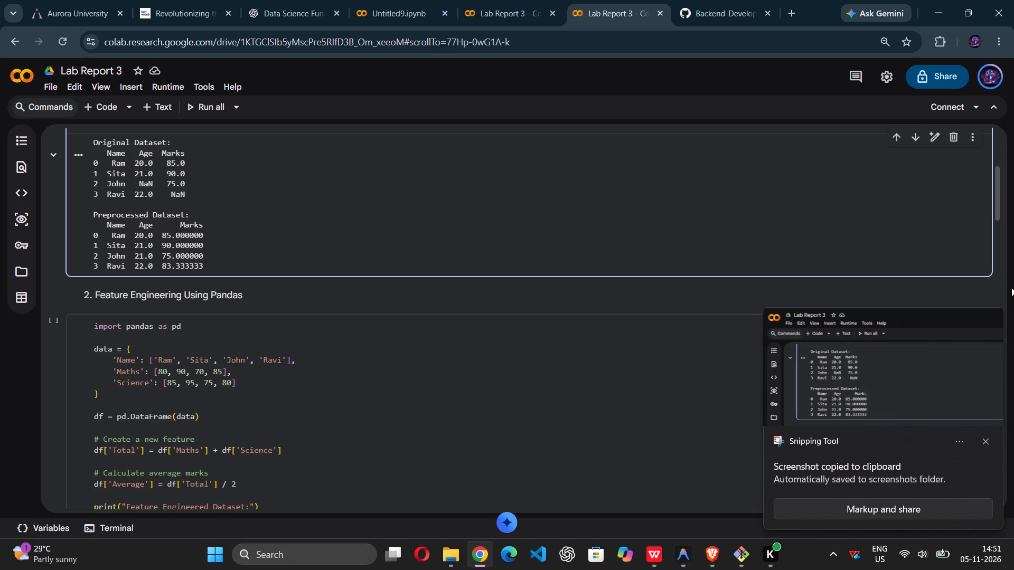
Switch to the WPS report and paste the new capture under the Dataset Preprocessing Output label.
{"action": "left_click", "coordinate": [660, 557]}
{"action": "key", "text": "ctrl+v"}
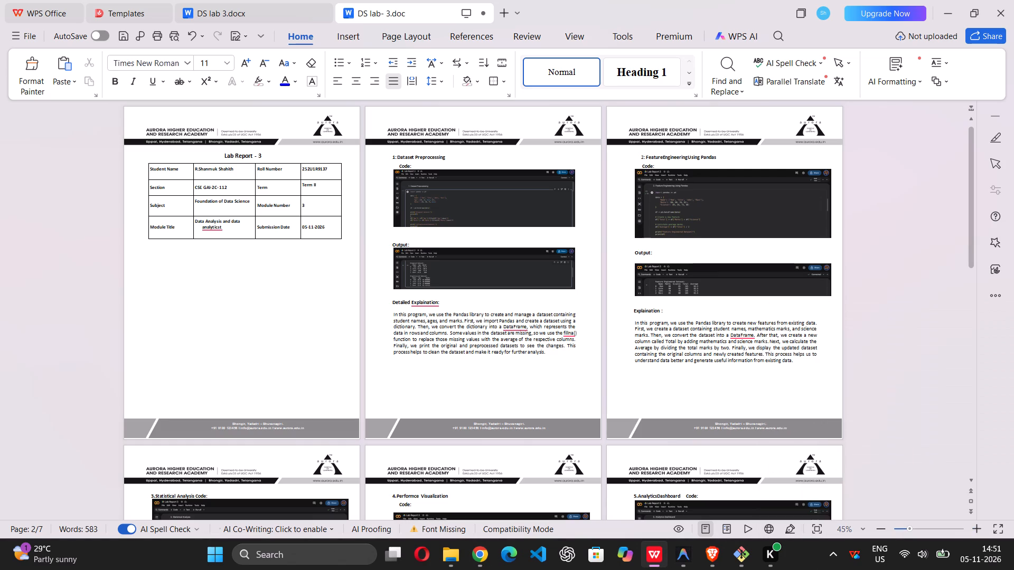
Delete the code screenshot in the report's FeatureEngineeringUsing Pandas section.
{"action": "left_click", "coordinate": [719, 189]}
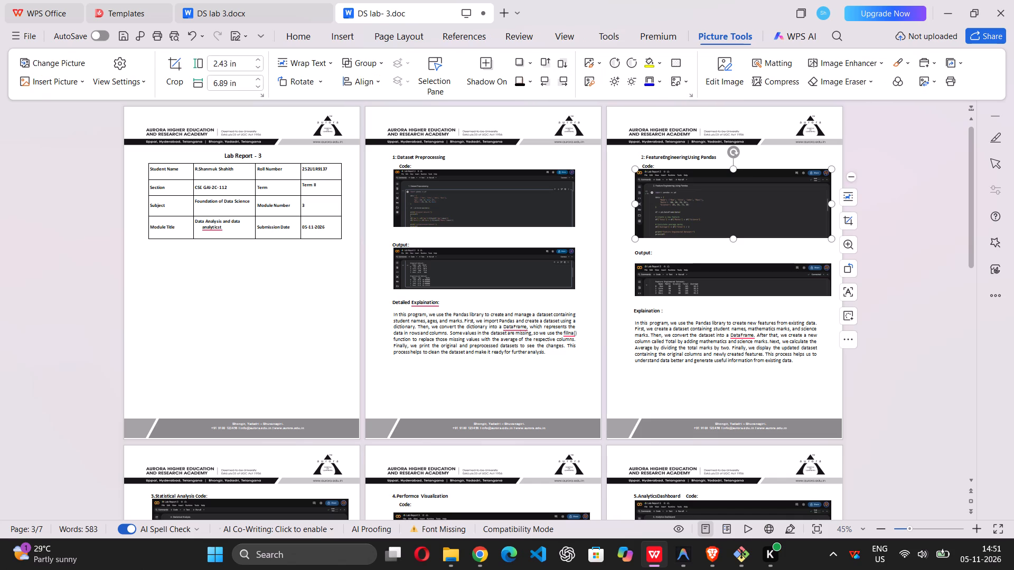
{"action": "key", "text": "BackSpace"}
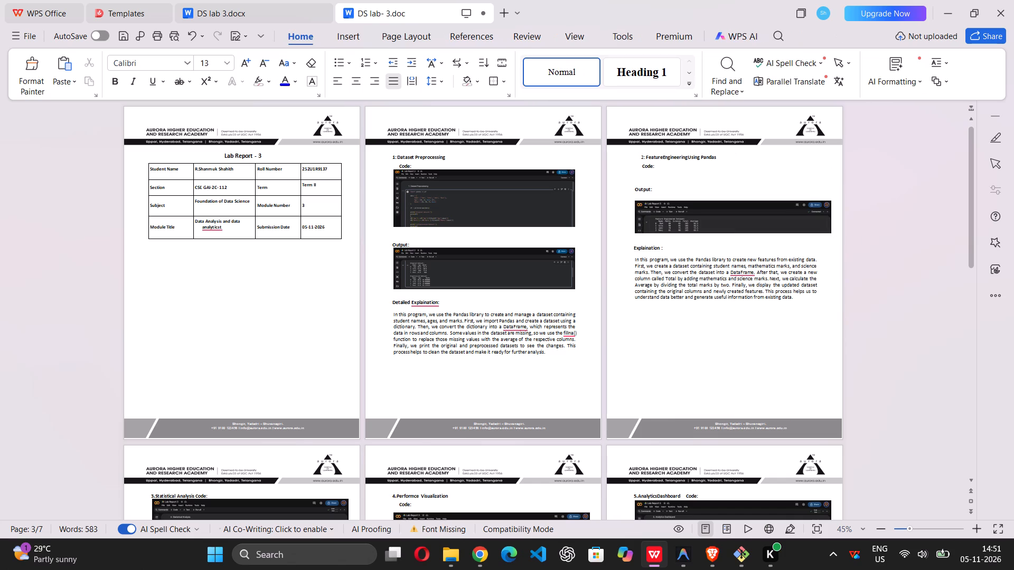
Remove the indent from the FeatureEngineeringUsing Pandas heading and its Code label, and place the cursor on the empty line below the label.
{"action": "left_click", "coordinate": [639, 156]}
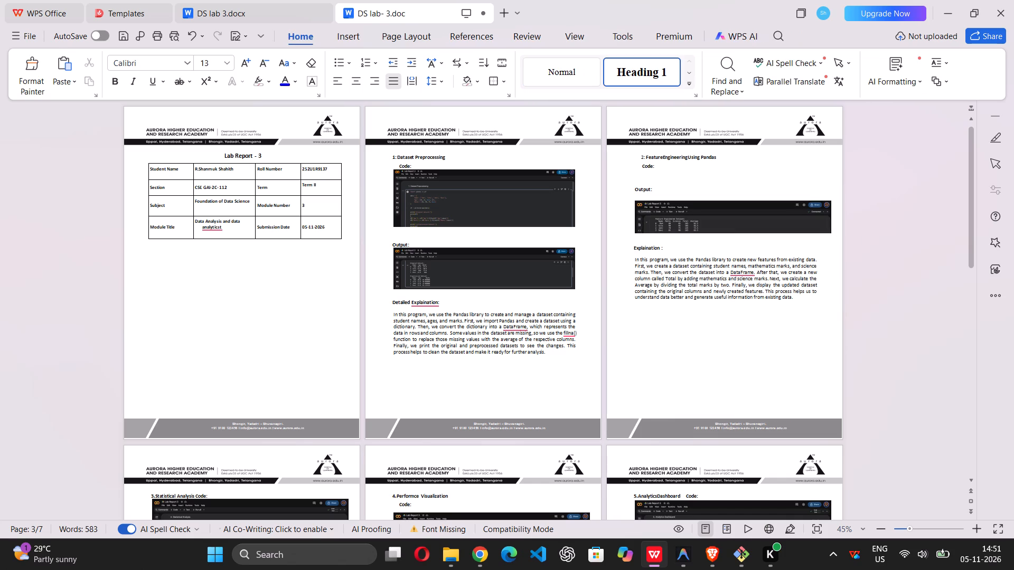
{"action": "key", "text": "BackSpace"}
{"action": "key", "text": "BackSpace"}
{"action": "left_click", "coordinate": [640, 177]}
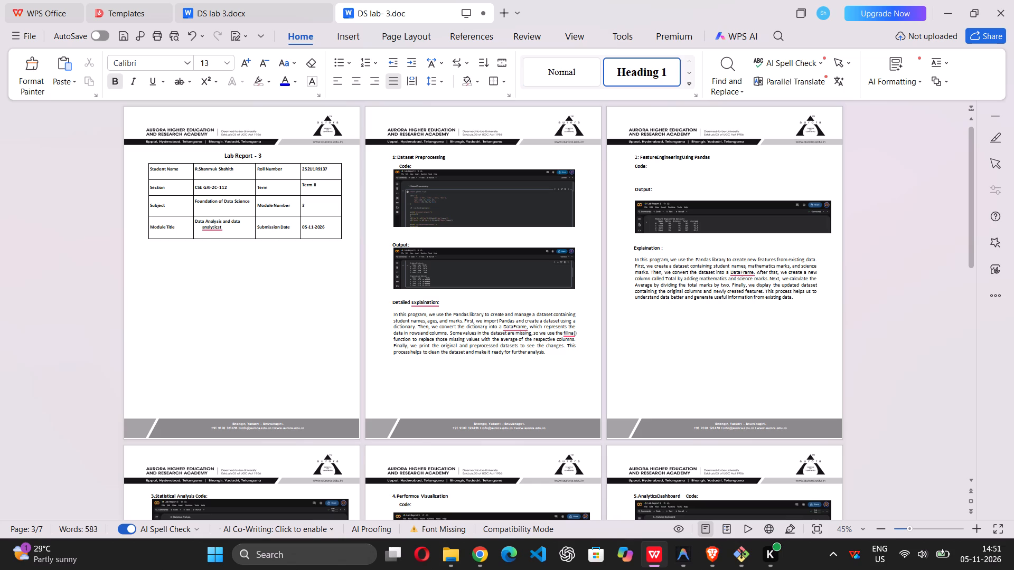
{"action": "left_click", "coordinate": [635, 174]}
Switch to the Chrome notebook and delete the "# Create a new feature" and "# Calculate average marks" comments from the Feature Engineering cell.
{"action": "left_click", "coordinate": [482, 550]}
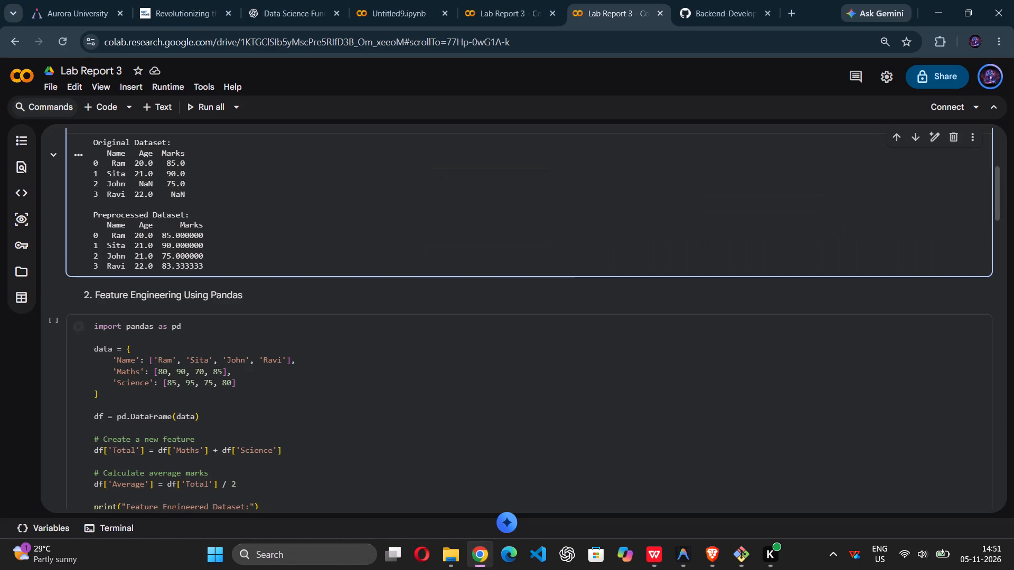
{"action": "scroll", "coordinate": [485, 345], "scroll_direction": "down", "scroll_amount": 3}
{"action": "scroll", "coordinate": [261, 253], "scroll_direction": "up", "scroll_amount": 1}
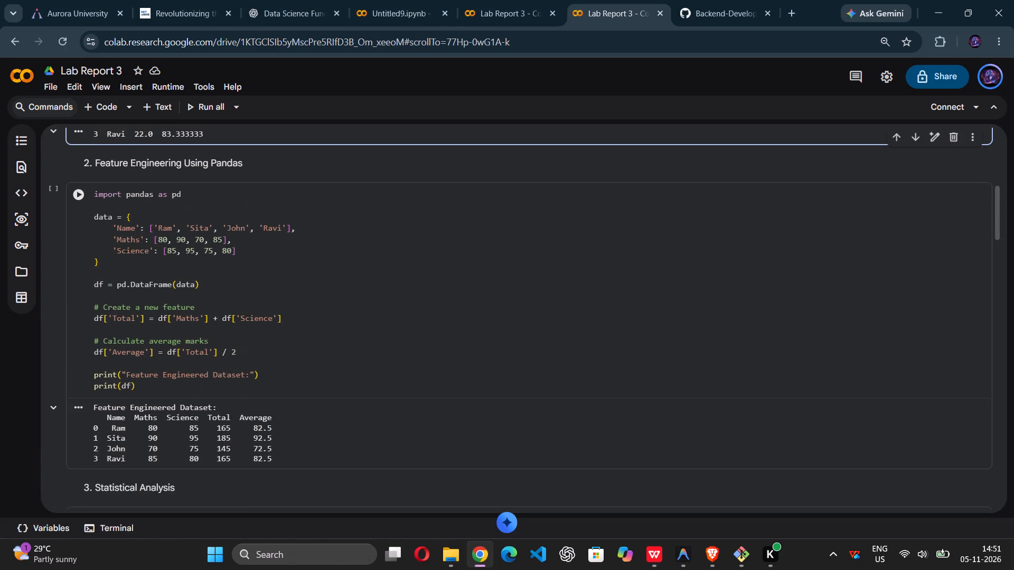
{"action": "left_click", "coordinate": [210, 306]}
{"action": "left_click_drag", "start_coordinate": [204, 306], "coordinate": [84, 301]}
{"action": "key", "text": "BackSpace"}
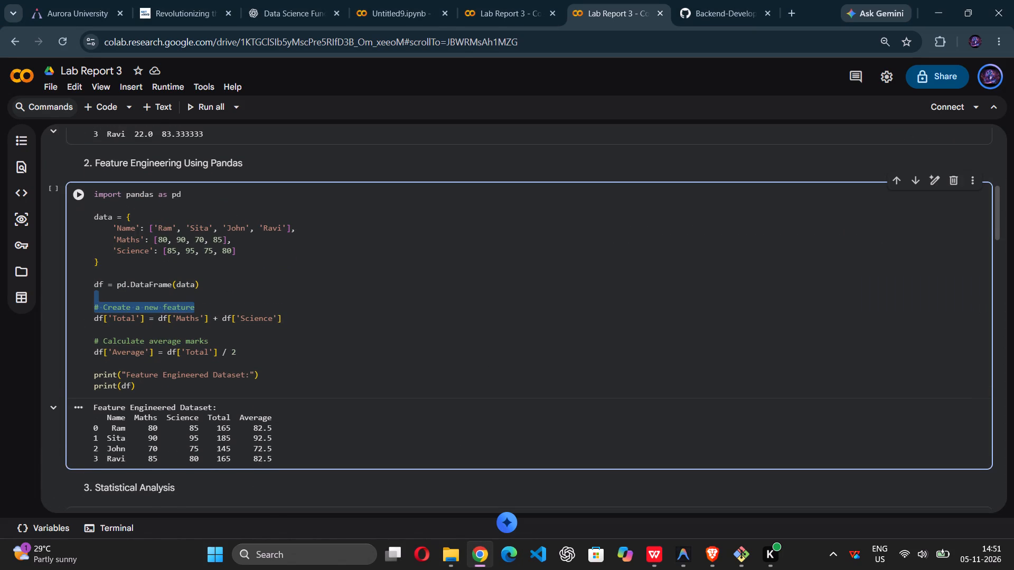
{"action": "left_click_drag", "start_coordinate": [210, 329], "coordinate": [48, 330]}
{"action": "key", "text": "BackSpace"}
{"action": "key", "text": "BackSpace"}
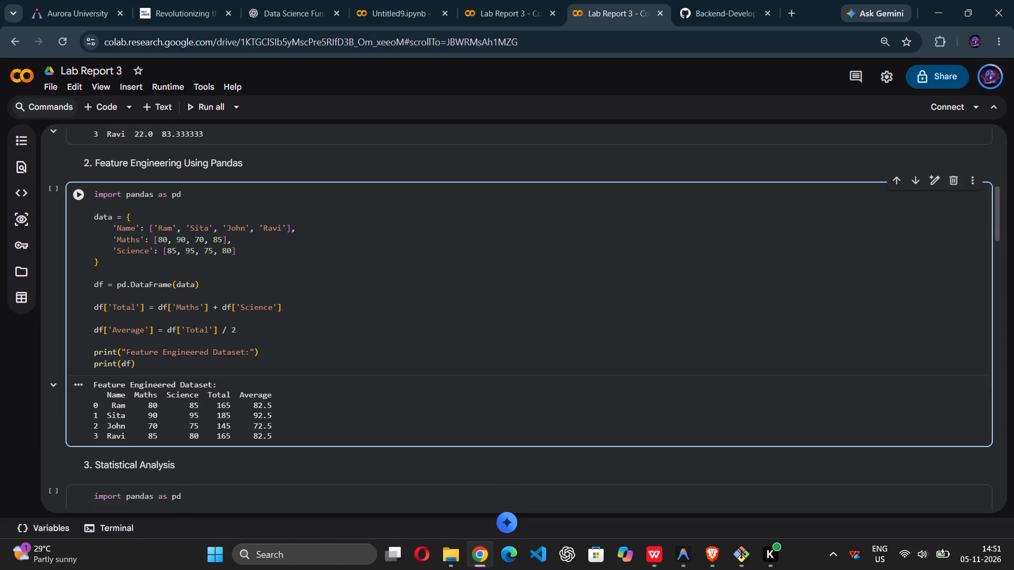
{"action": "scroll", "coordinate": [332, 312], "scroll_direction": "down", "scroll_amount": 1}
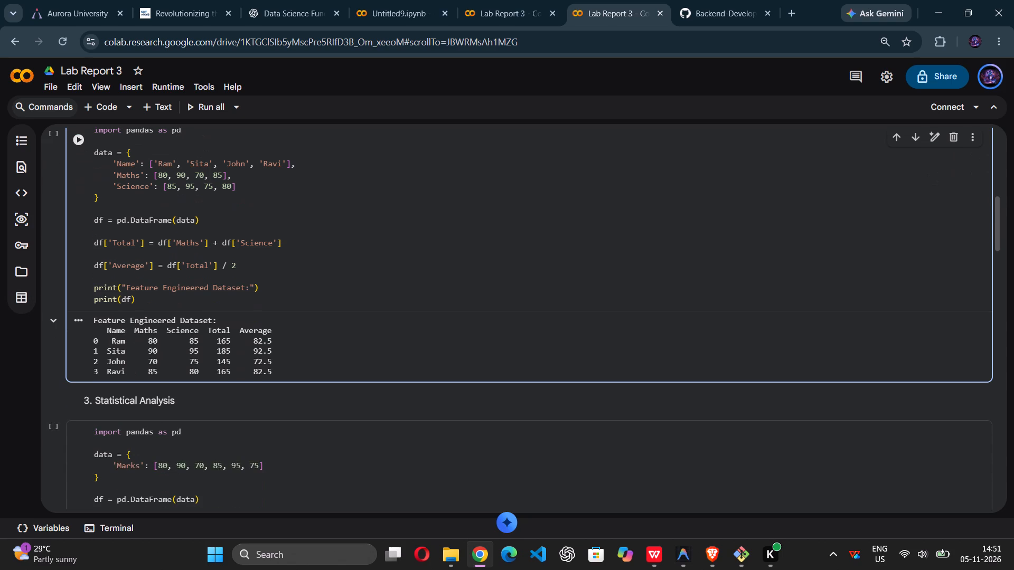
{"action": "scroll", "coordinate": [329, 310], "scroll_direction": "up", "scroll_amount": 1}
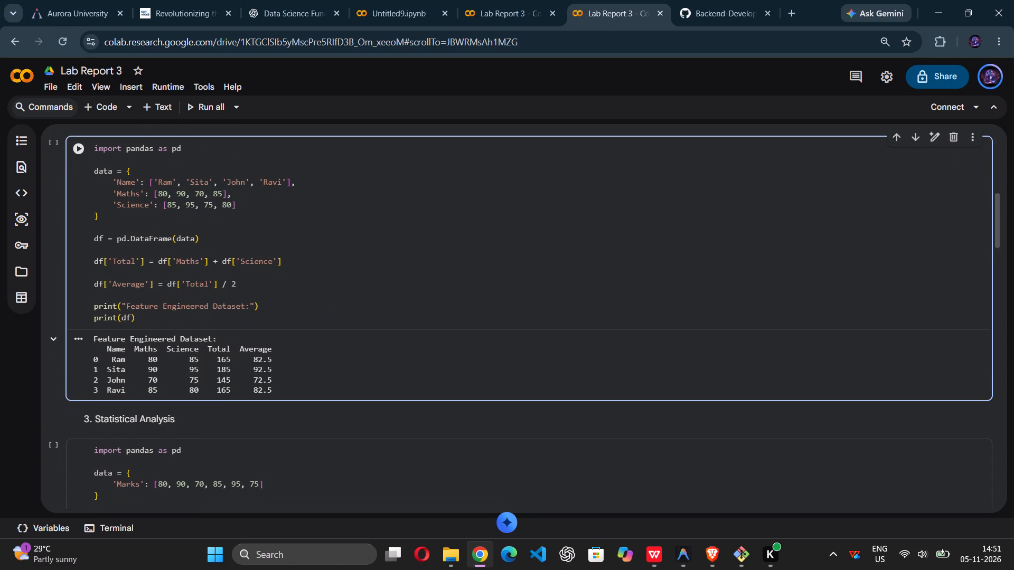
Capture the notebook's Feature Engineering Using Pandas heading and code, and paste it below the section's Code label in the WPS report.
{"action": "scroll", "coordinate": [329, 311], "scroll_direction": "up", "scroll_amount": 1}
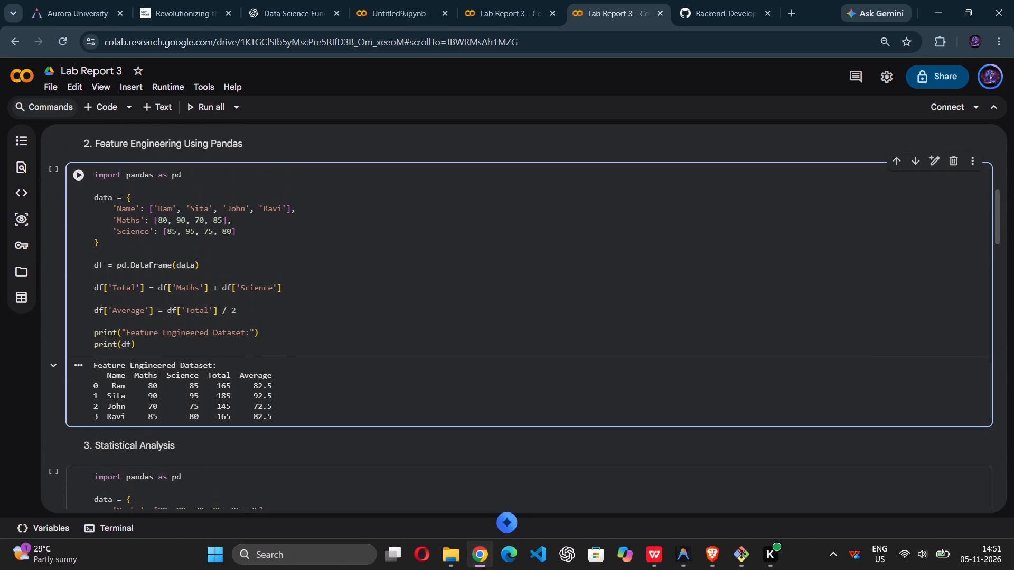
{"action": "key", "text": "Print"}
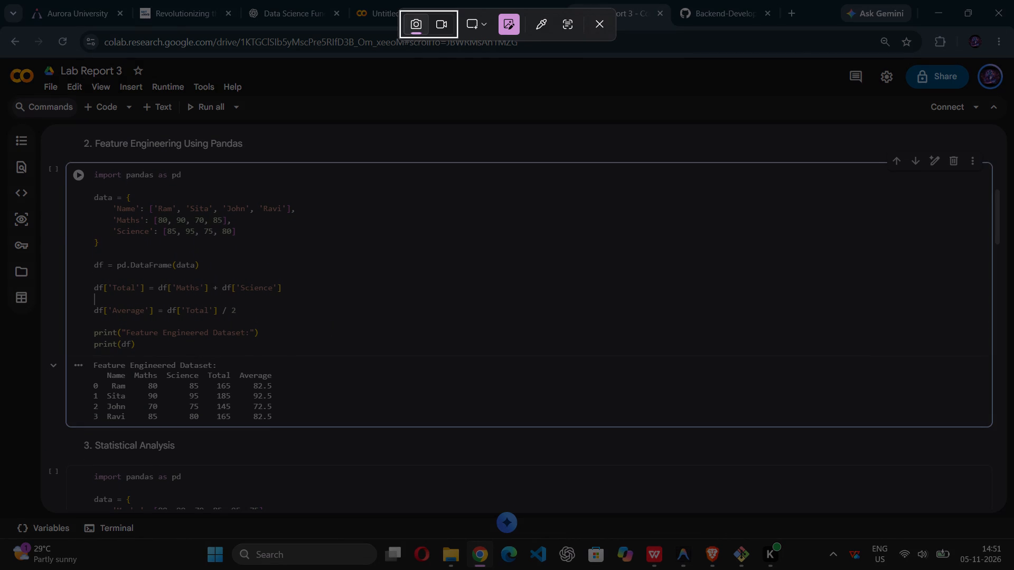
{"action": "left_click_drag", "start_coordinate": [0, 58], "coordinate": [1013, 352]}
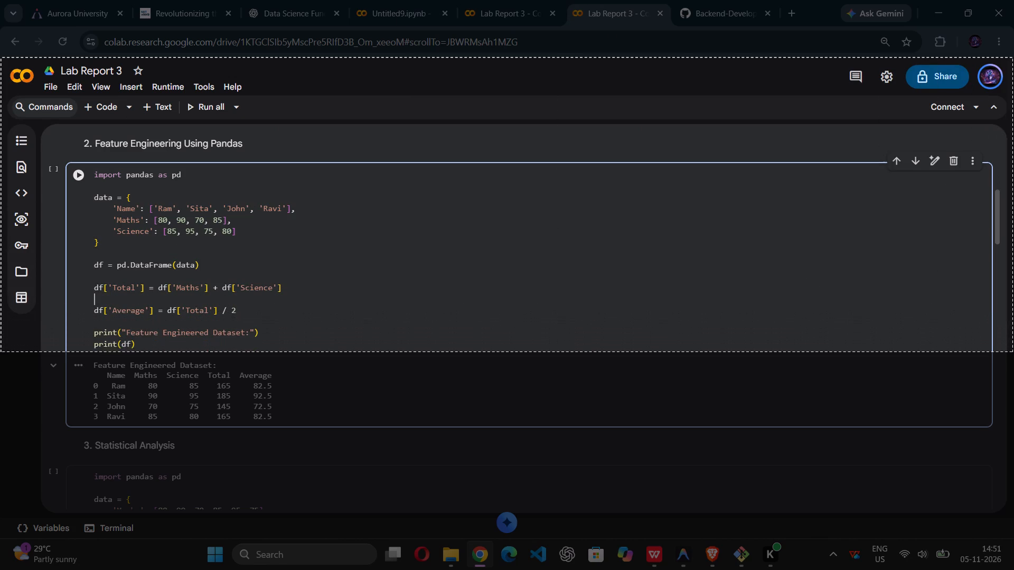
{"action": "left_click_drag", "start_coordinate": [1013, 352], "coordinate": [1010, 358]}
{"action": "key", "text": "ctrl+Return"}
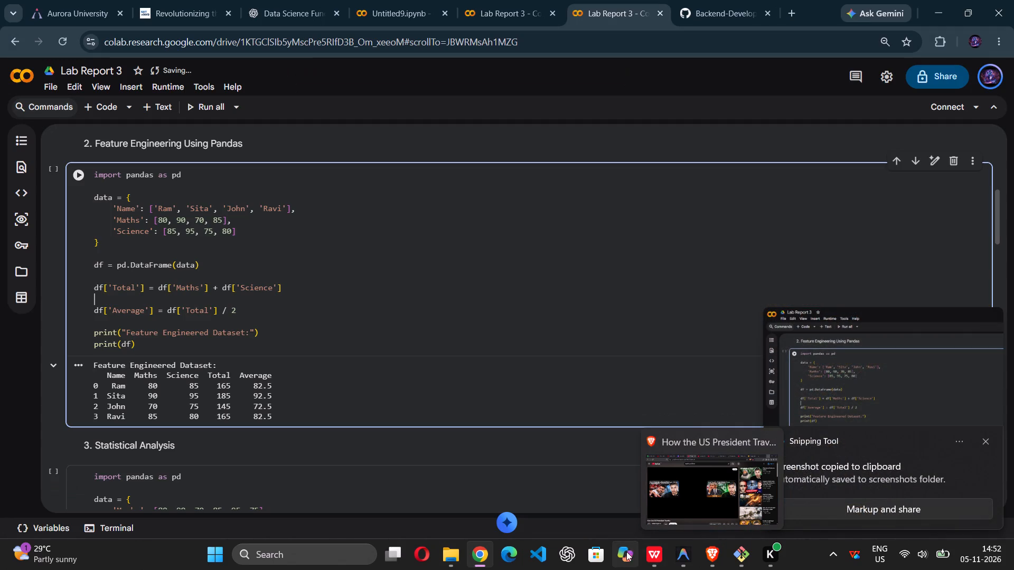
{"action": "left_click", "coordinate": [641, 554]}
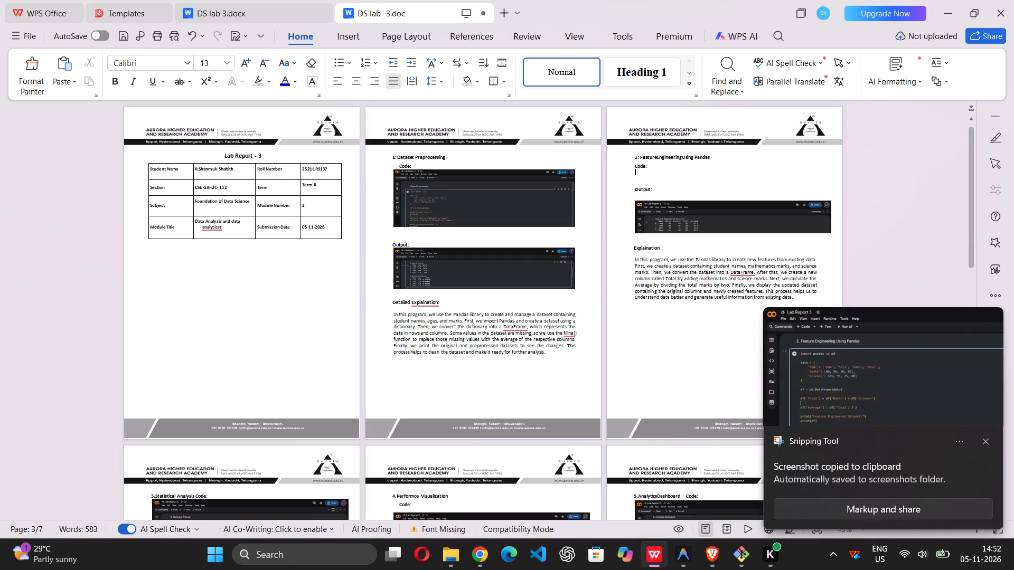
{"action": "key", "text": "ctrl+v"}
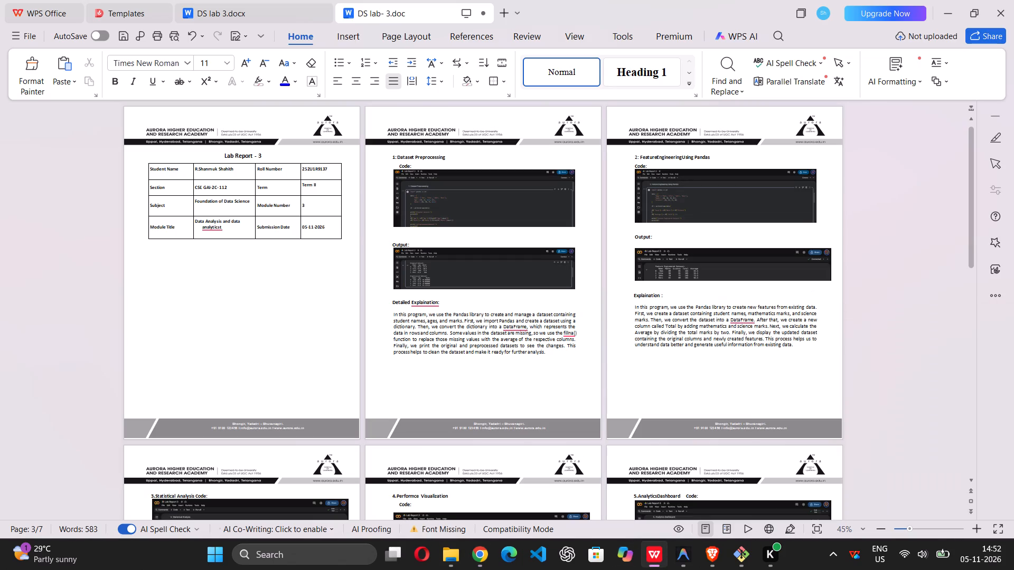
Delete the output screenshot in the report's FeatureEngineeringUsing Pandas section.
{"action": "left_click", "coordinate": [696, 268]}
{"action": "key", "text": "BackSpace"}
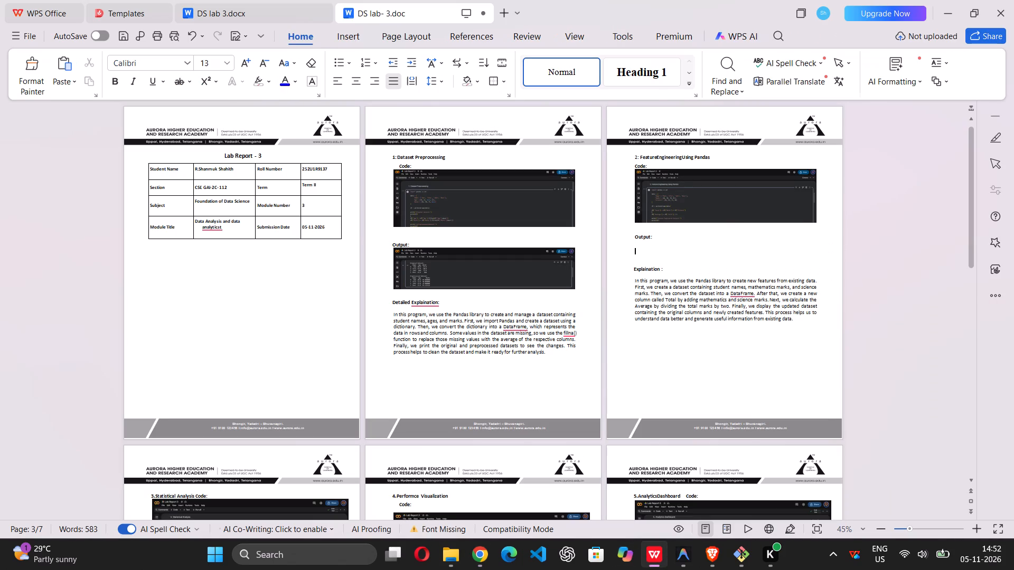
Capture the Feature Engineered Dataset output from the Chrome notebook and paste it under the FeatureEngineeringUsing Pandas Output label in the WPS report.
{"action": "left_click", "coordinate": [486, 555]}
{"action": "scroll", "coordinate": [417, 438], "scroll_direction": "down", "scroll_amount": 4}
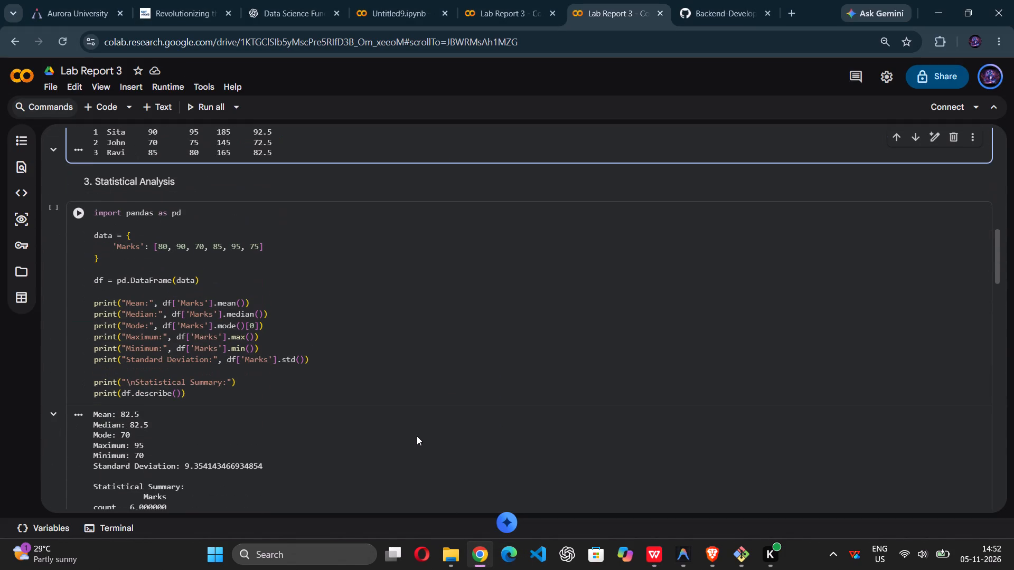
{"action": "scroll", "coordinate": [417, 436], "scroll_direction": "up", "scroll_amount": 2}
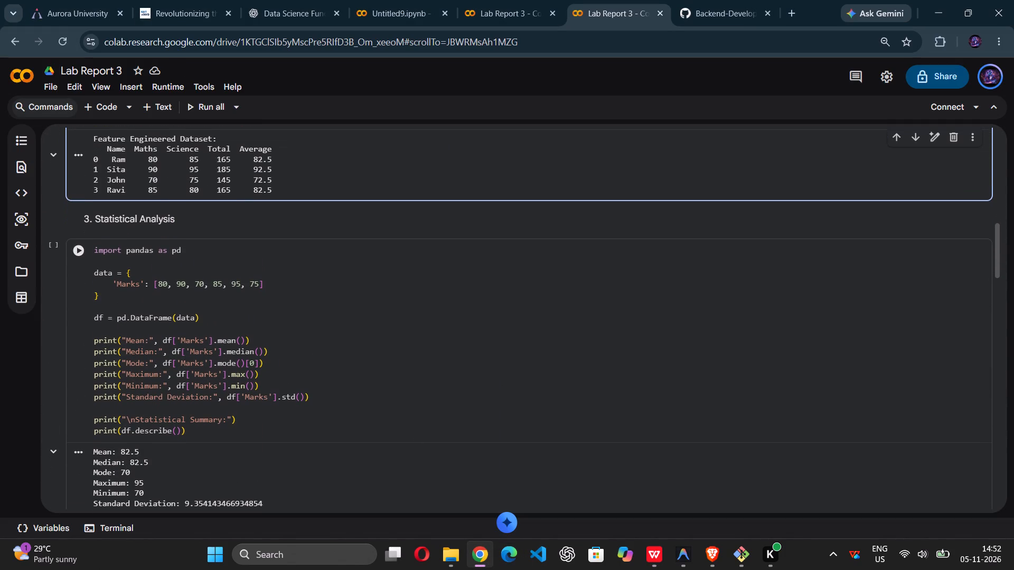
{"action": "key", "text": "Print"}
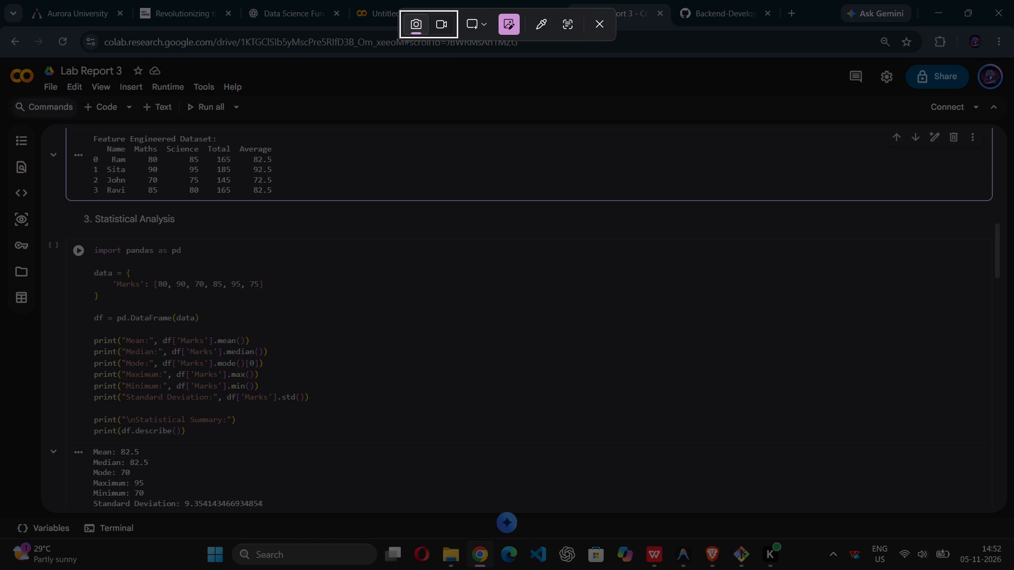
{"action": "left_click_drag", "start_coordinate": [0, 58], "coordinate": [978, 198]}
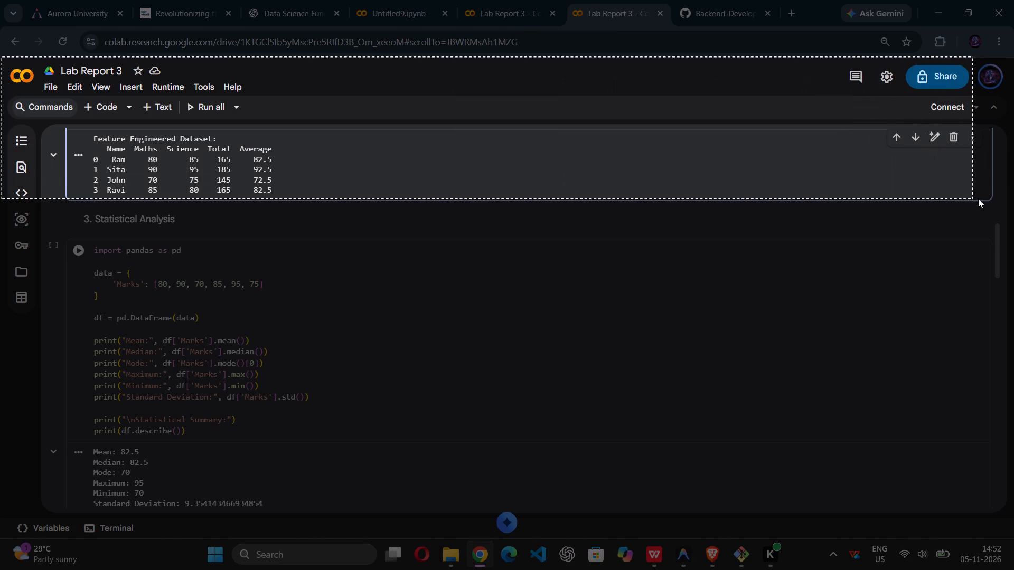
{"action": "left_click_drag", "start_coordinate": [978, 198], "coordinate": [1002, 205]}
{"action": "key", "text": "ctrl+Return"}
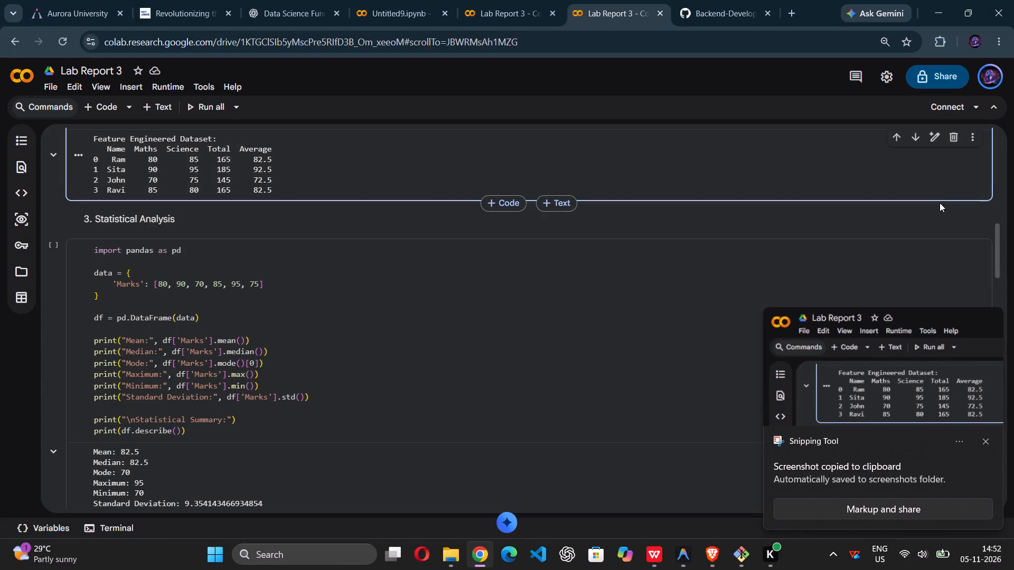
{"action": "left_click", "coordinate": [663, 553]}
{"action": "key", "text": "ctrl+v"}
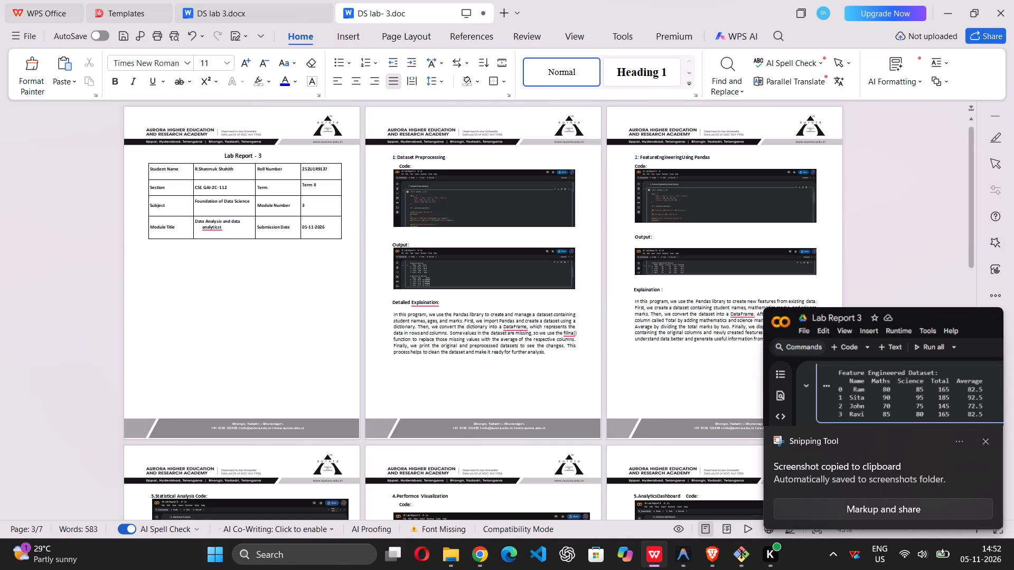
Delete the code screenshot in the report's Statistical Analysis section.
{"action": "scroll", "coordinate": [667, 319], "scroll_direction": "down", "scroll_amount": 2}
{"action": "scroll", "coordinate": [528, 375], "scroll_direction": "down", "scroll_amount": 3}
{"action": "left_click", "coordinate": [262, 338]}
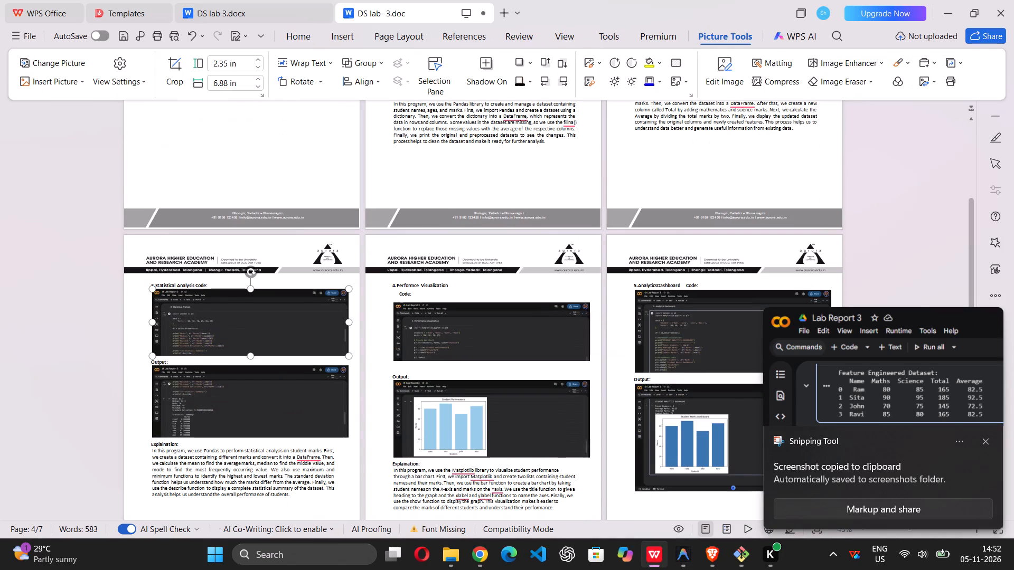
{"action": "key", "text": "BackSpace"}
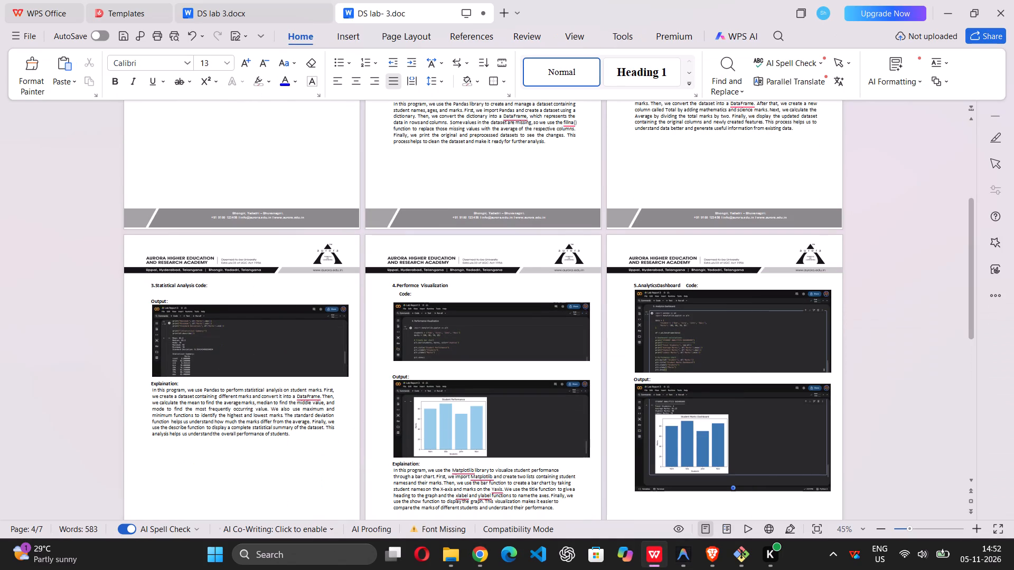
Capture the Statistical Analysis heading and code from the Chrome notebook and paste it below the Statistical Analysis Code heading in the WPS report.
{"action": "left_click", "coordinate": [472, 551]}
{"action": "scroll", "coordinate": [467, 402], "scroll_direction": "down", "scroll_amount": 2}
{"action": "scroll", "coordinate": [467, 402], "scroll_direction": "up", "scroll_amount": 1}
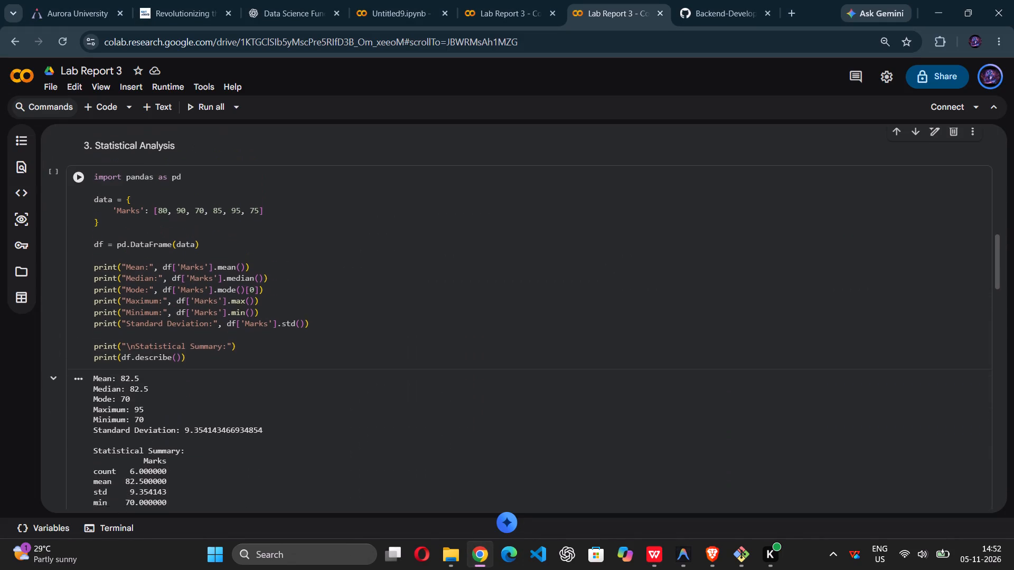
{"action": "scroll", "coordinate": [332, 360], "scroll_direction": "down", "scroll_amount": 1}
{"action": "scroll", "coordinate": [332, 360], "scroll_direction": "up", "scroll_amount": 1}
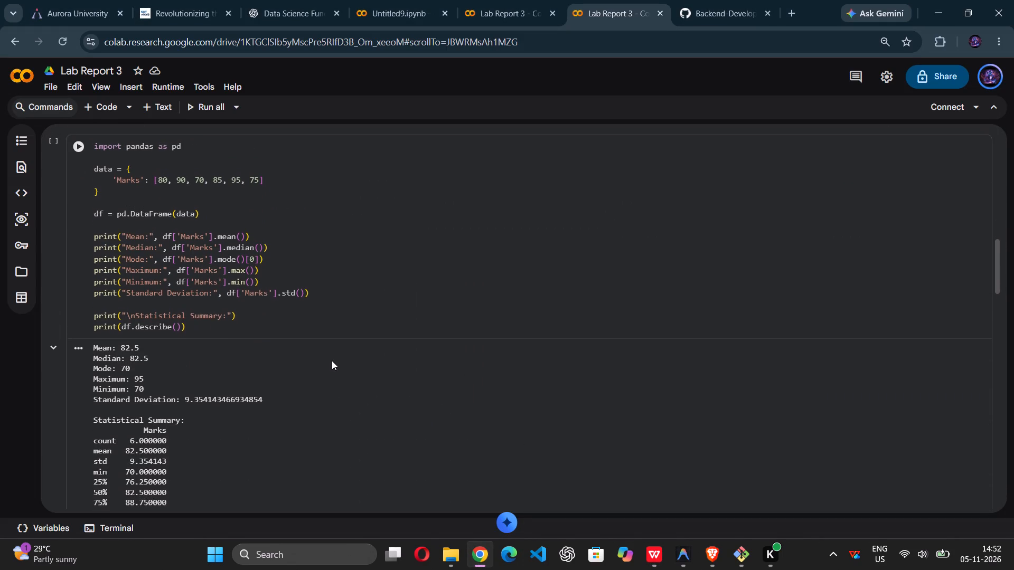
{"action": "scroll", "coordinate": [332, 360], "scroll_direction": "up", "scroll_amount": 1}
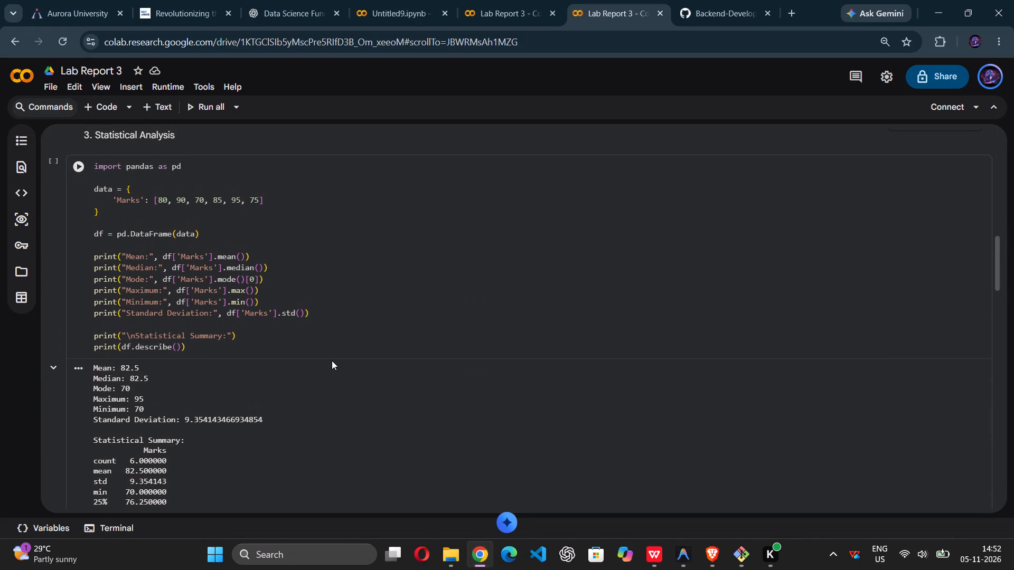
{"action": "key", "text": "Print"}
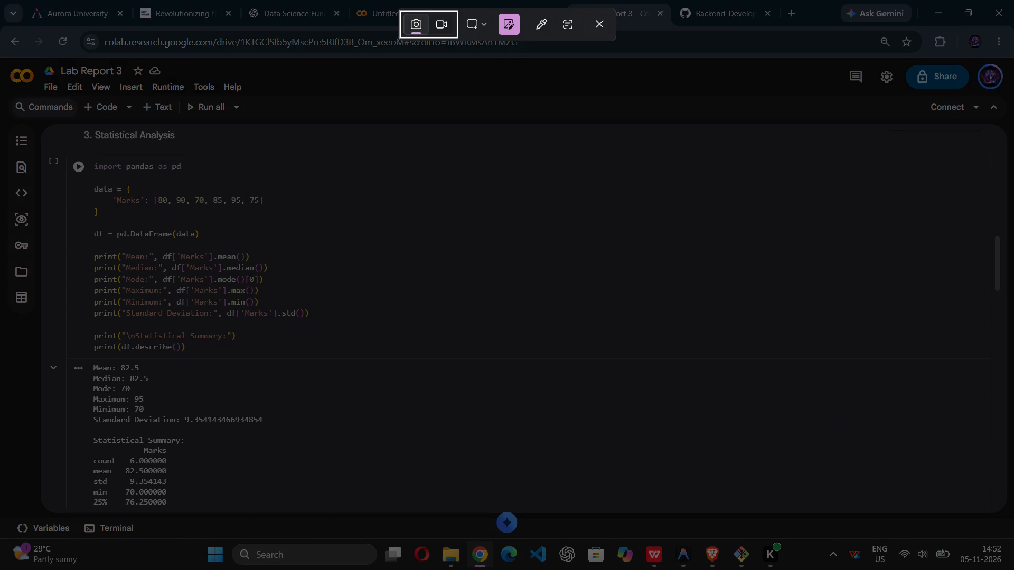
{"action": "left_click_drag", "start_coordinate": [0, 61], "coordinate": [1013, 363]}
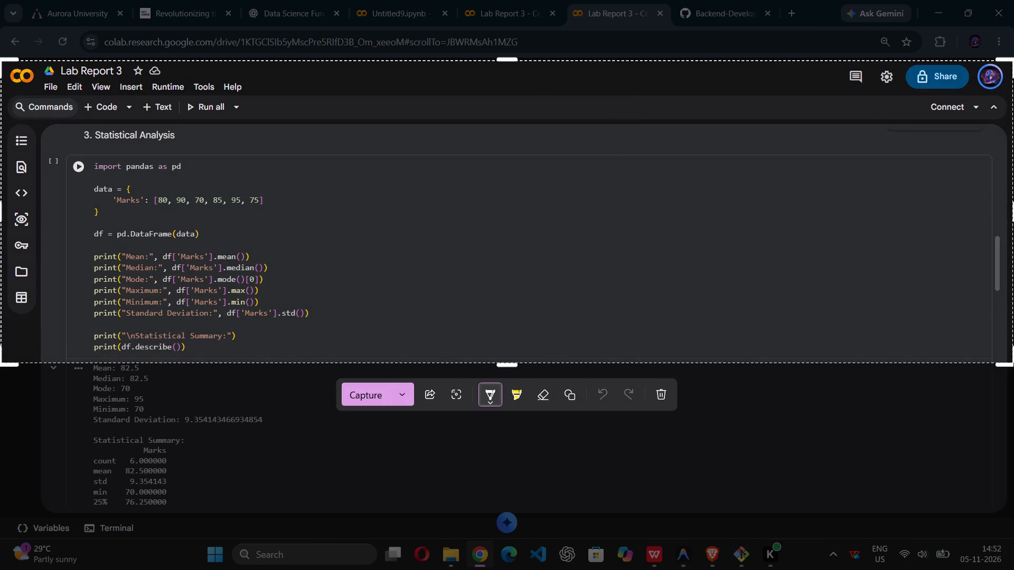
{"action": "key", "text": "ctrl+Return"}
{"action": "left_click", "coordinate": [655, 556]}
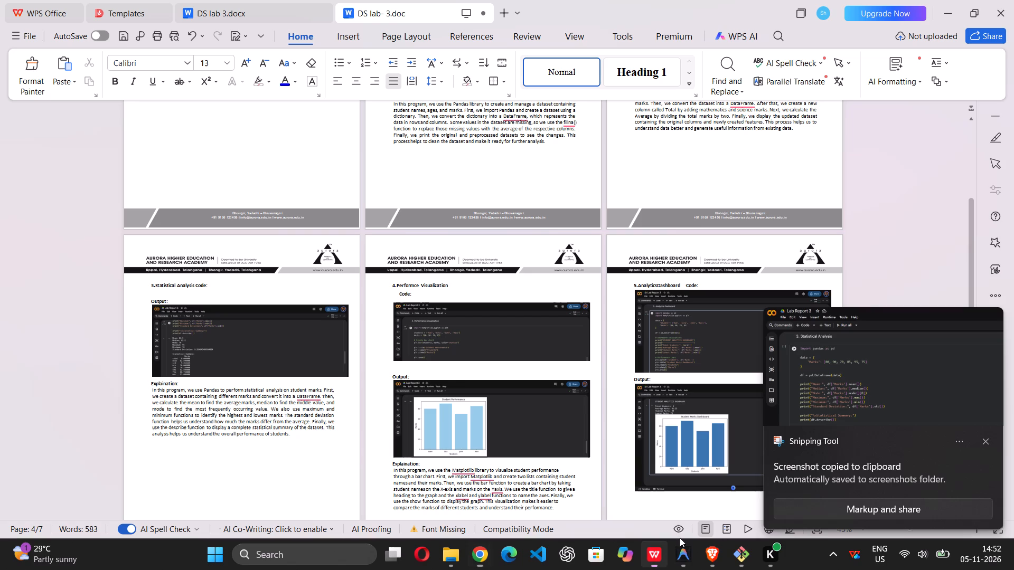
{"action": "key", "text": "ctrl+v"}
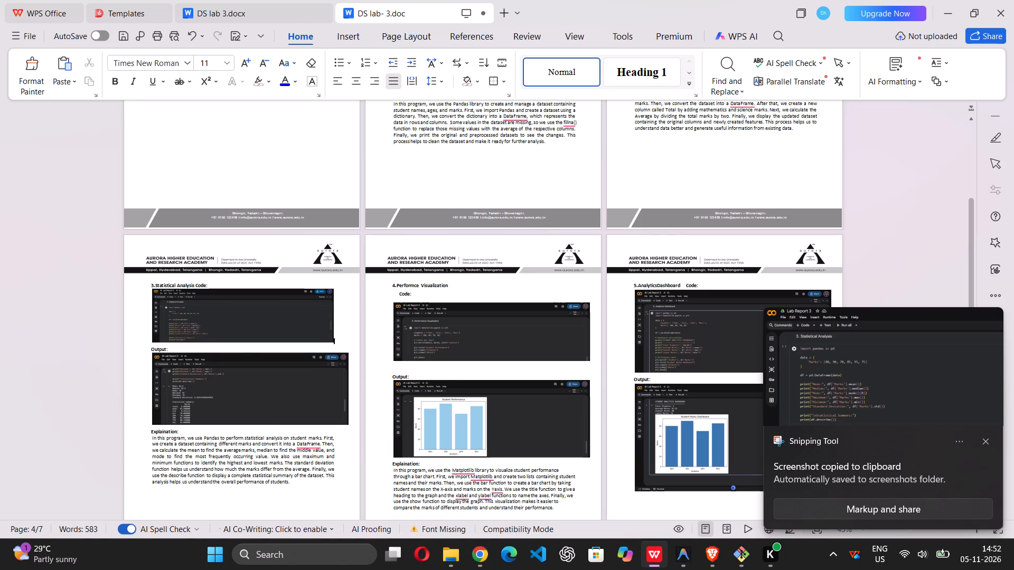
Delete the output screenshot in the report's Statistical Analysis section.
{"action": "left_click", "coordinate": [248, 371]}
{"action": "key", "text": "BackSpace"}
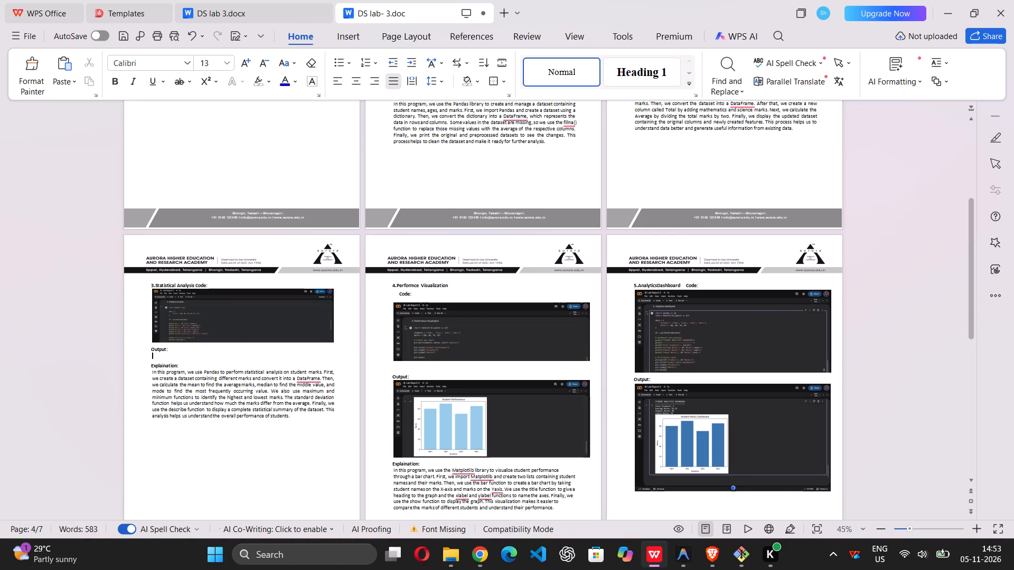
Capture the Statistical Analysis output, from Mean through max, in the Chrome notebook and paste it under that section's Output label in the WPS report.
{"action": "left_click", "coordinate": [472, 554]}
{"action": "scroll", "coordinate": [366, 387], "scroll_direction": "down", "scroll_amount": 3}
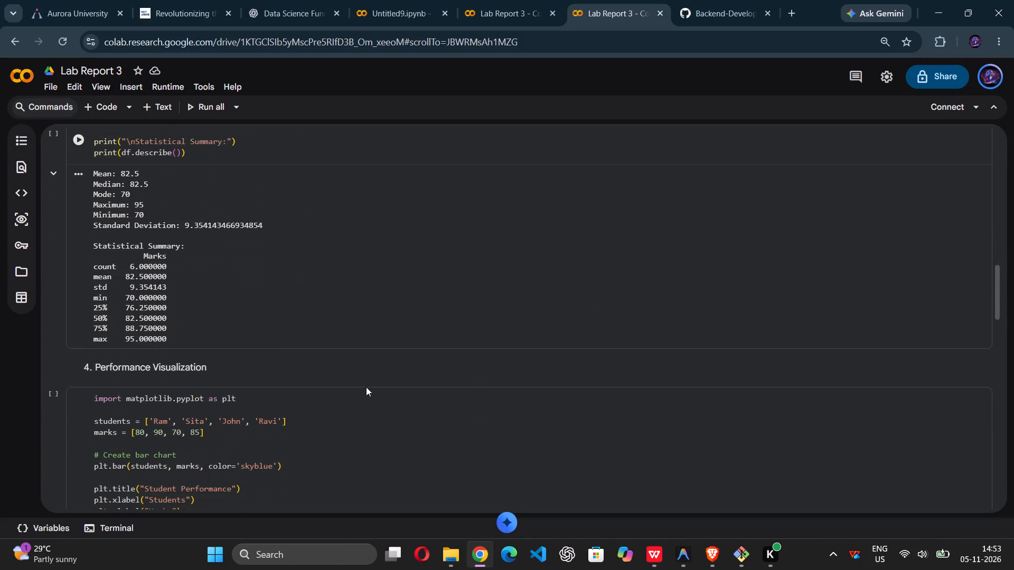
{"action": "scroll", "coordinate": [366, 387], "scroll_direction": "down", "scroll_amount": 1}
{"action": "scroll", "coordinate": [387, 381], "scroll_direction": "up", "scroll_amount": 1}
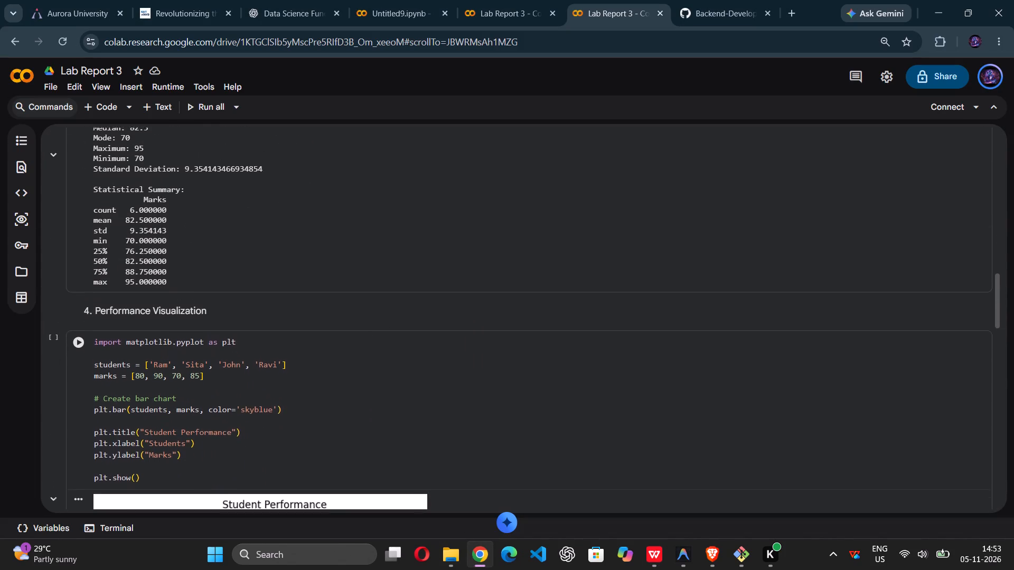
{"action": "scroll", "coordinate": [387, 381], "scroll_direction": "up", "scroll_amount": 2}
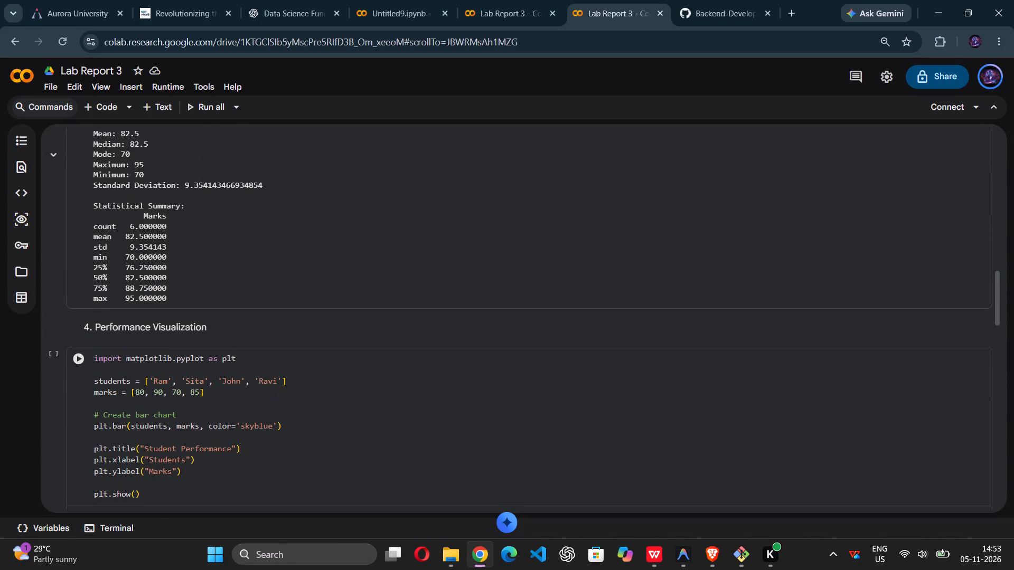
{"action": "key", "text": "Print"}
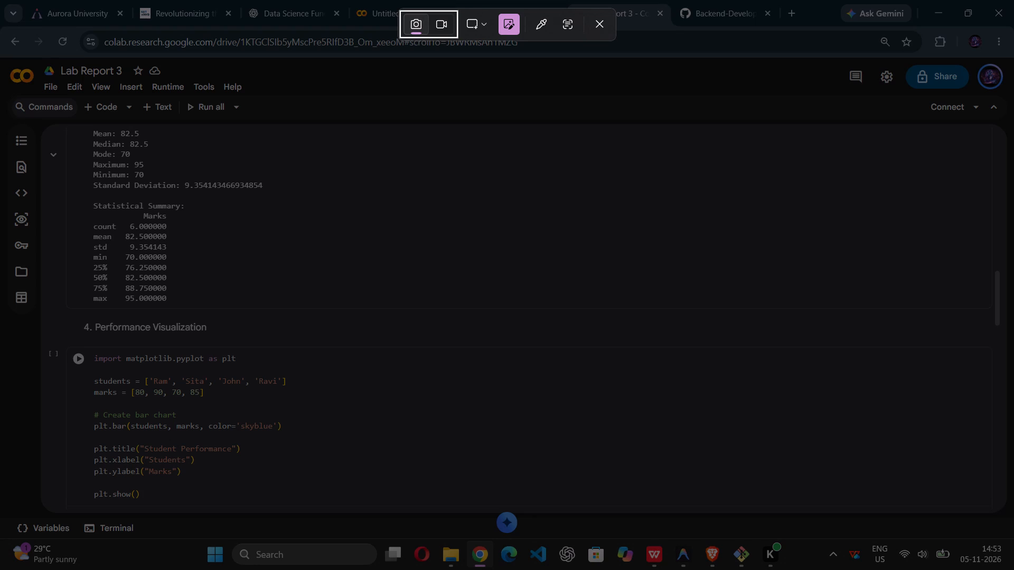
{"action": "left_click_drag", "start_coordinate": [0, 61], "coordinate": [1013, 349]}
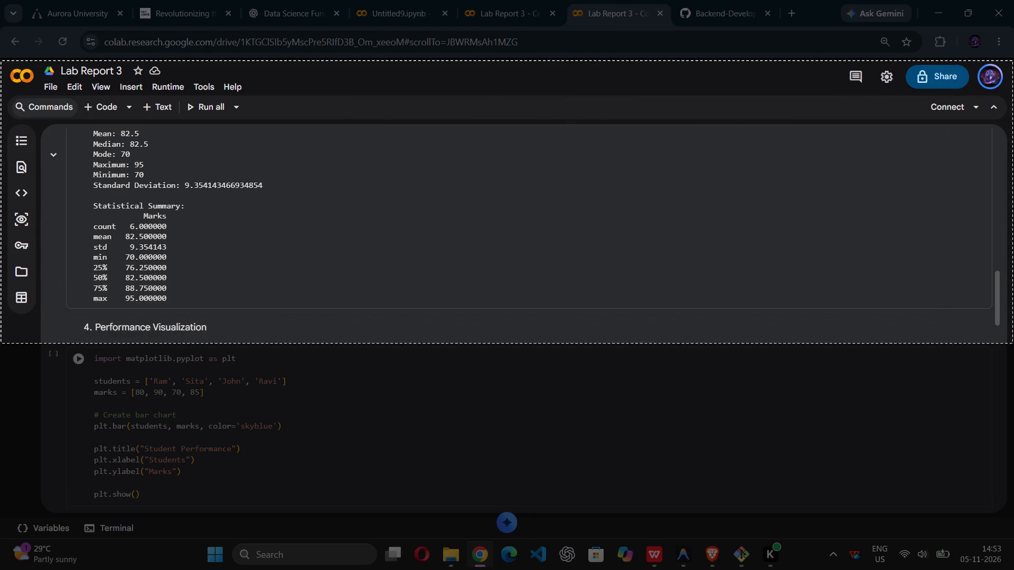
{"action": "left_click_drag", "start_coordinate": [1013, 349], "coordinate": [1008, 313]}
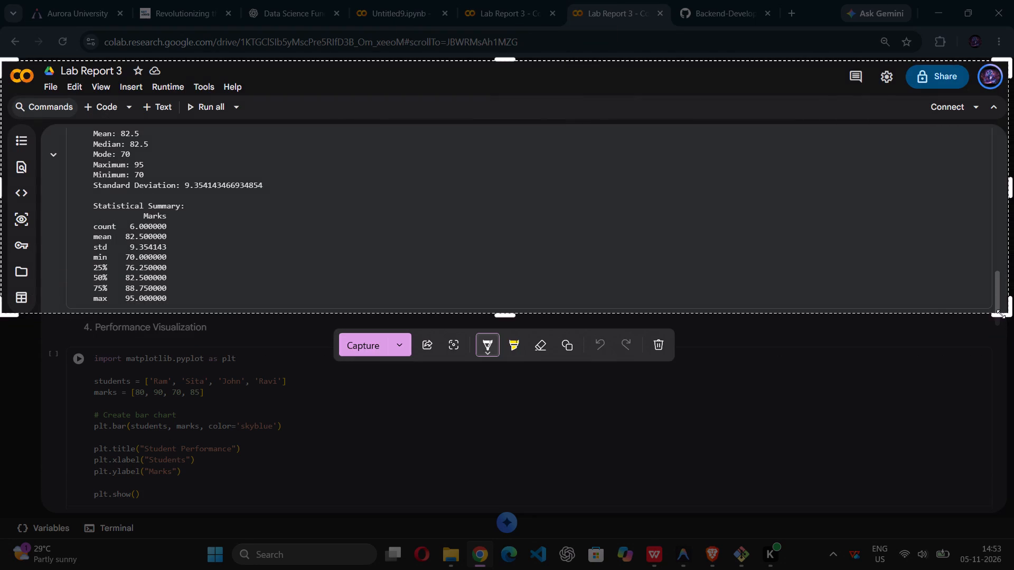
{"action": "key", "text": "ctrl+Return"}
{"action": "left_click", "coordinate": [650, 549]}
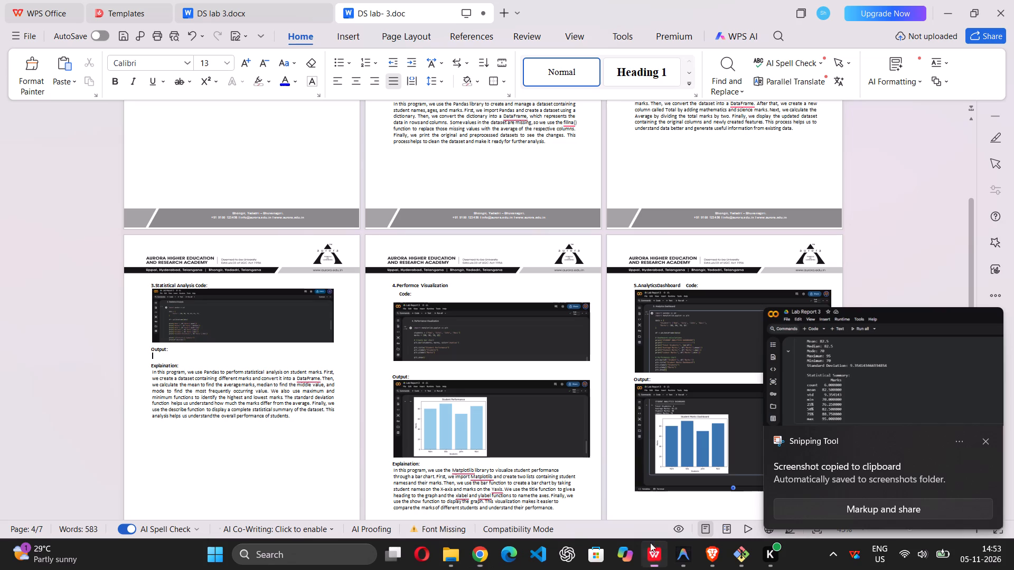
{"action": "key", "text": "ctrl+v"}
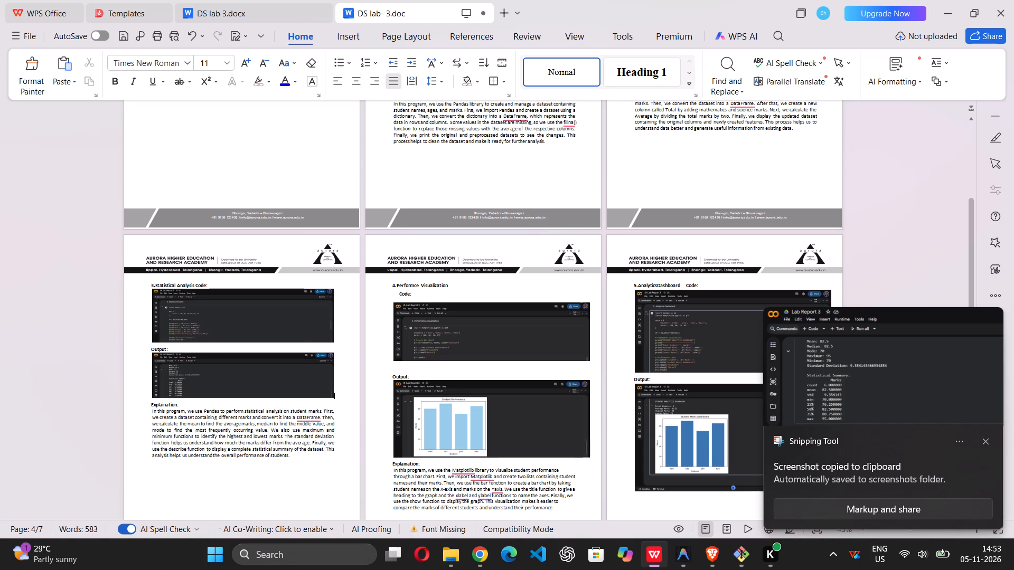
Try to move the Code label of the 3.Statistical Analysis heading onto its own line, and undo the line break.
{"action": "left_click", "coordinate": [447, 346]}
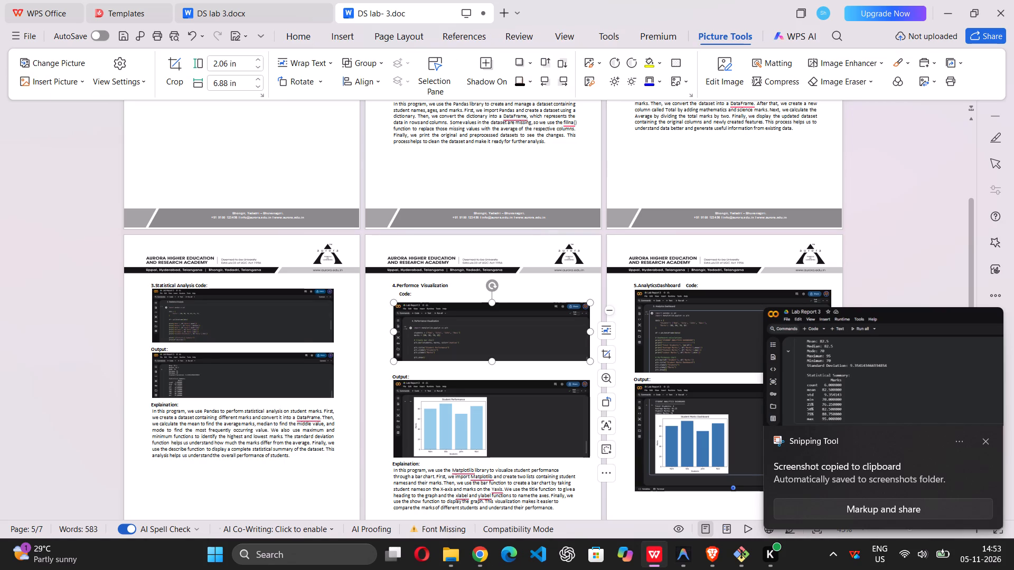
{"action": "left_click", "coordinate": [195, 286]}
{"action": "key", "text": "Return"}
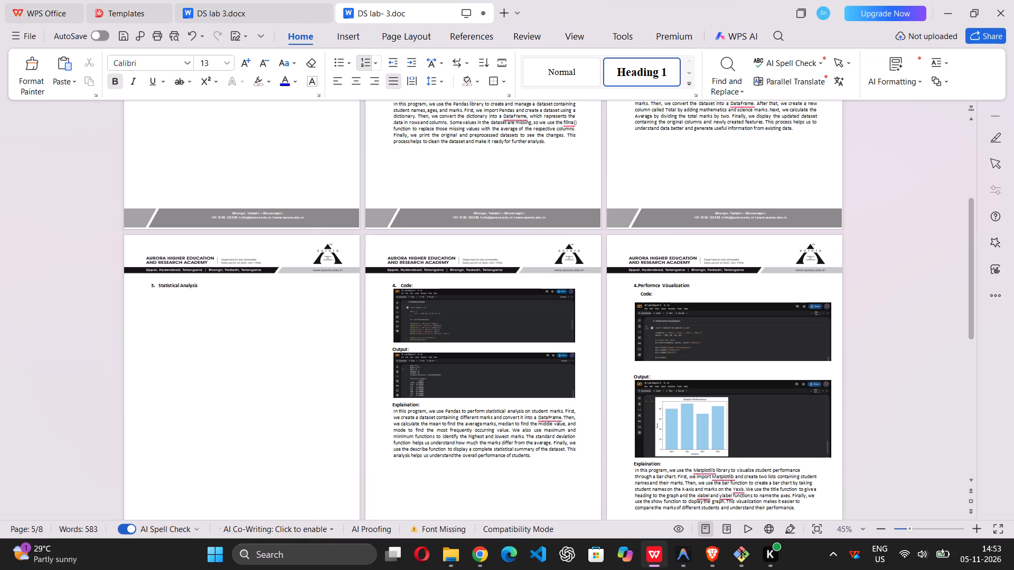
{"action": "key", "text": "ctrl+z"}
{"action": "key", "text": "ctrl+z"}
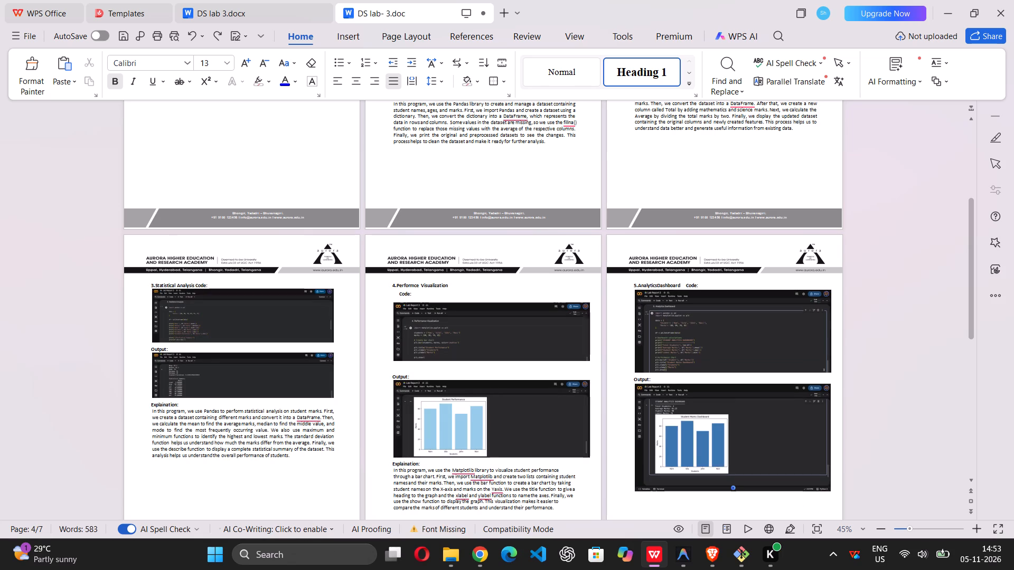
Undo the paste of the output screenshot in the report's Statistical Analysis section.
{"action": "key", "text": "ctrl+z"}
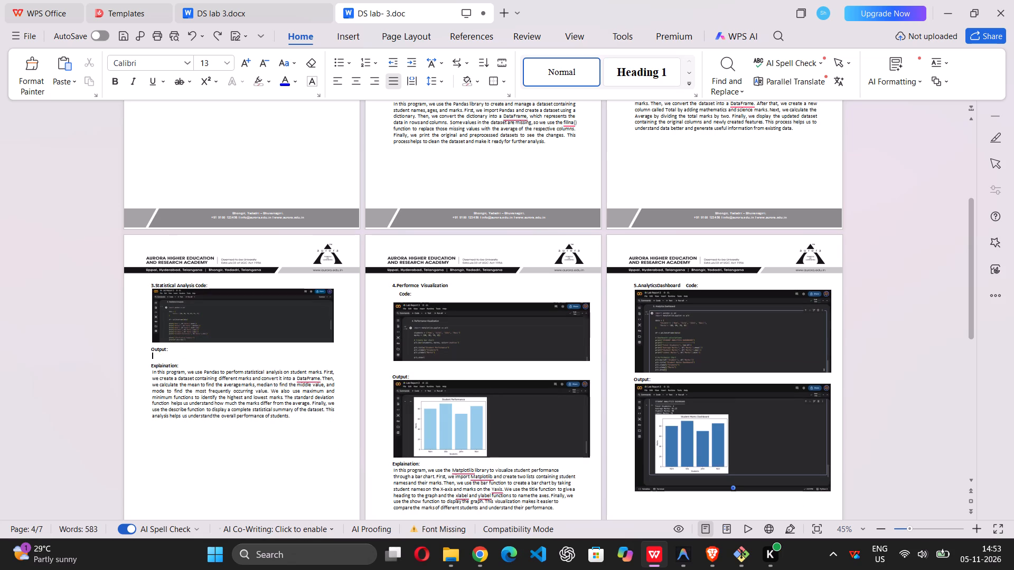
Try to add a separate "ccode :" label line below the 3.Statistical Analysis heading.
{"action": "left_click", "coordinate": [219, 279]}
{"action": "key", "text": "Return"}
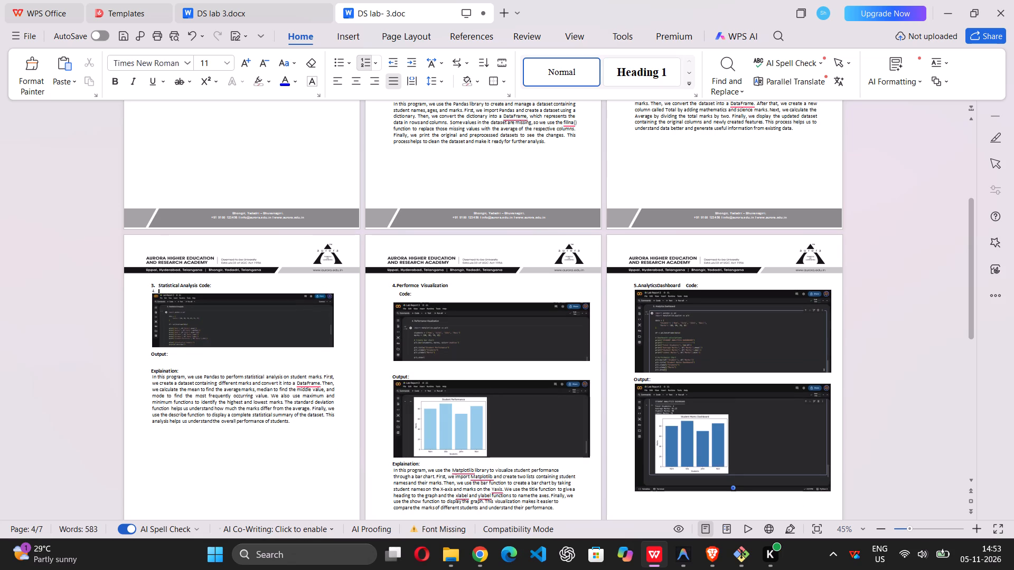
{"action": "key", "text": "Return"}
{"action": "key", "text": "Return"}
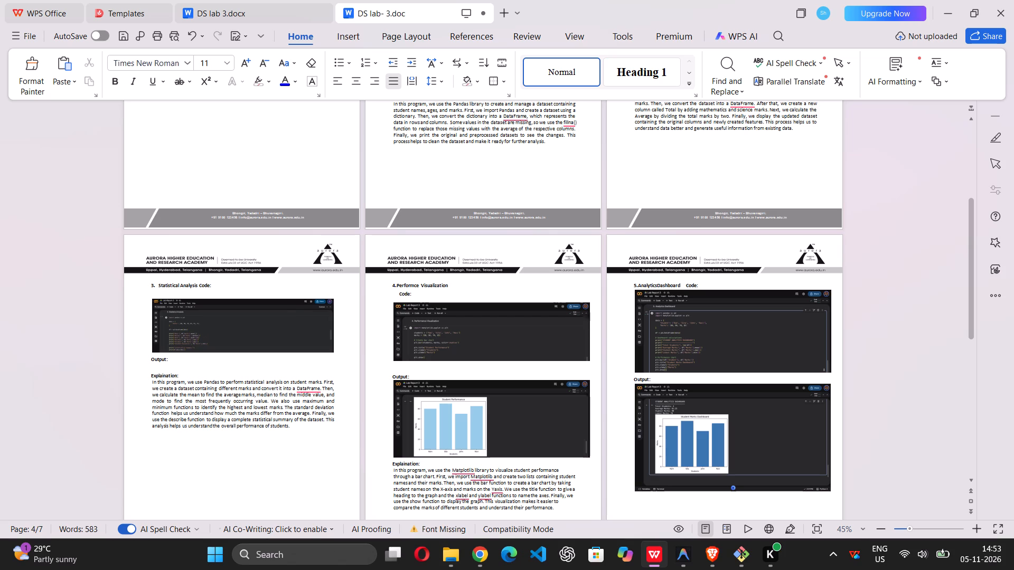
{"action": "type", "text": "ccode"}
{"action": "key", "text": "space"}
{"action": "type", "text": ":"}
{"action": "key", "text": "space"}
Undo the added label and line breaks, plus the deletion of the Statistical Analysis section's earlier output screenshot.
{"action": "key", "text": "ctrl+z"}
{"action": "key", "text": "ctrl+z"}
{"action": "key", "text": "ctrl+z"}
{"action": "key", "text": "ctrl+z"}
{"action": "key", "text": "ctrl+z"}
{"action": "key", "text": "ctrl+z"}
{"action": "key", "text": "ctrl+z"}
{"action": "key", "text": "ctrl+z"}
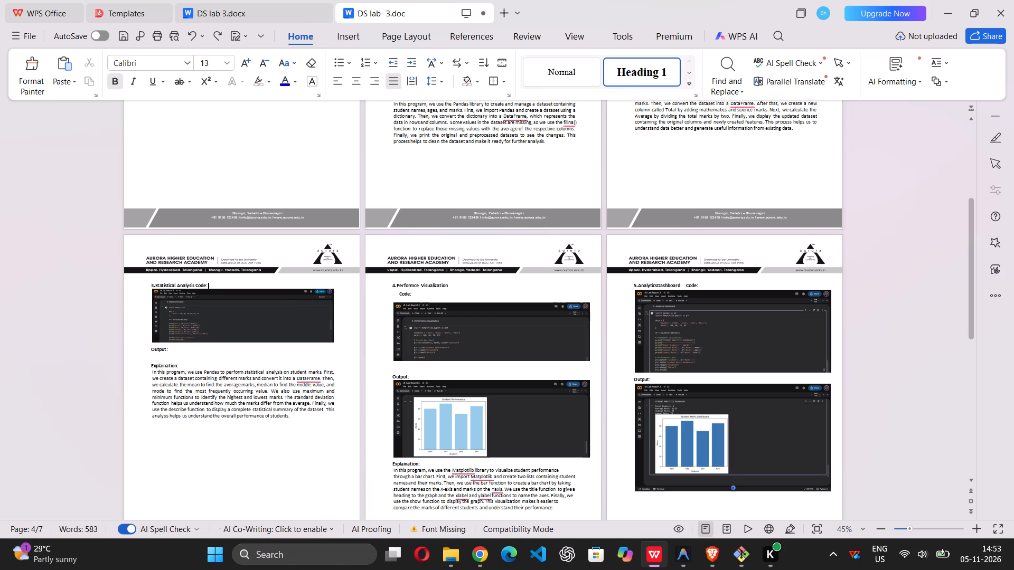
{"action": "key", "text": "ctrl+z"}
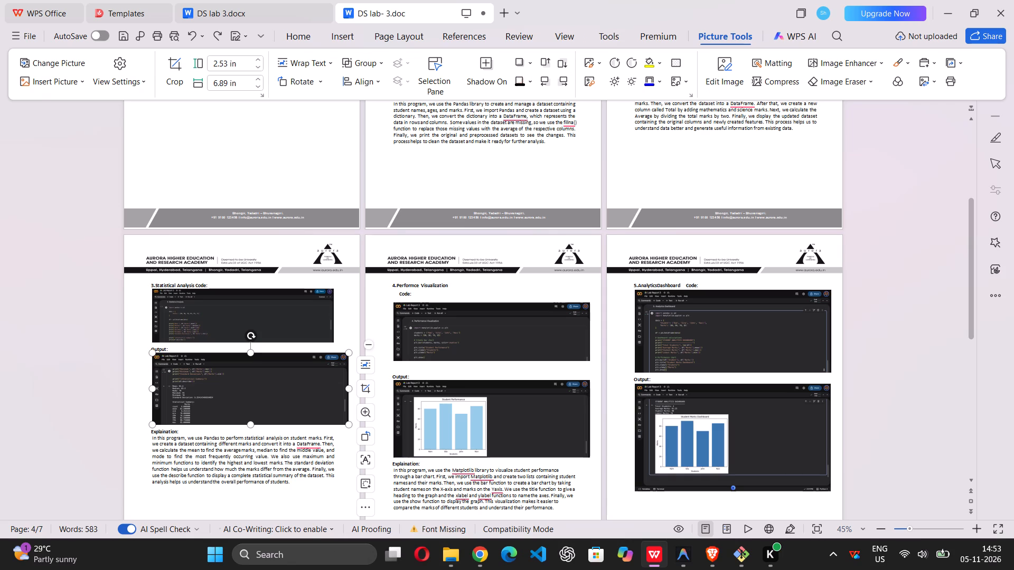
Add the label Code on its own line between the Statistical Analysis heading and its code screenshot.
{"action": "left_click", "coordinate": [213, 284]}
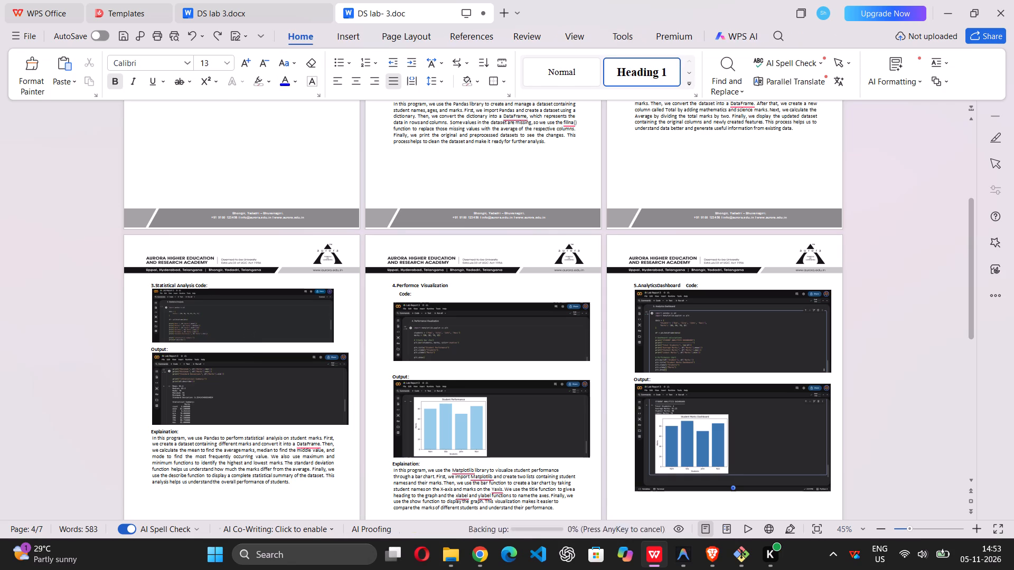
{"action": "key", "text": "Return"}
{"action": "key", "text": "Return"}
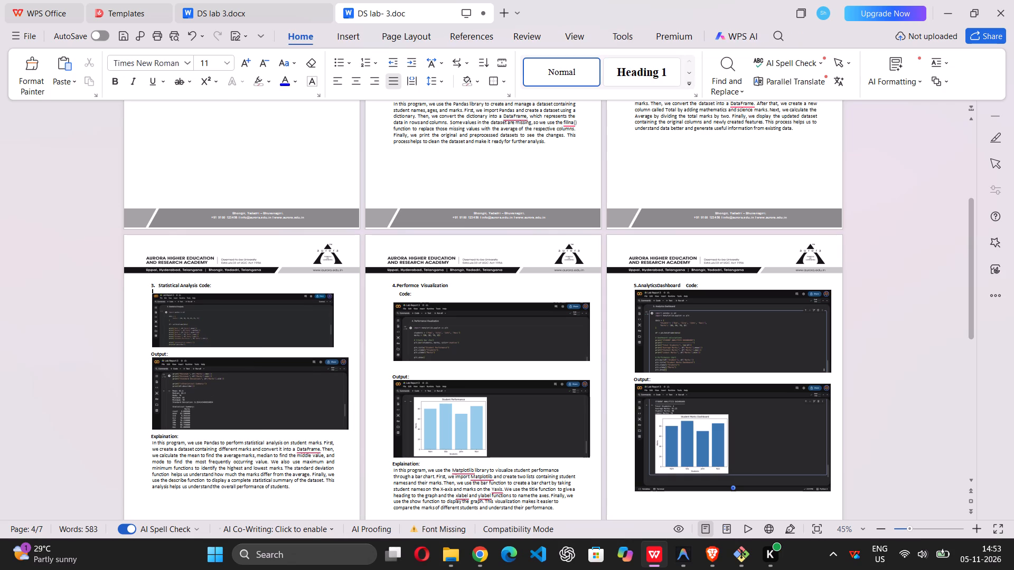
{"action": "key", "text": "Return"}
{"action": "type", "text": "Code"}
{"action": "key", "text": "BackSpace"}
{"action": "key", "text": "BackSpace"}
{"action": "key", "text": "BackSpace"}
{"action": "key", "text": "BackSpace"}
{"action": "type", "text": "Code"}
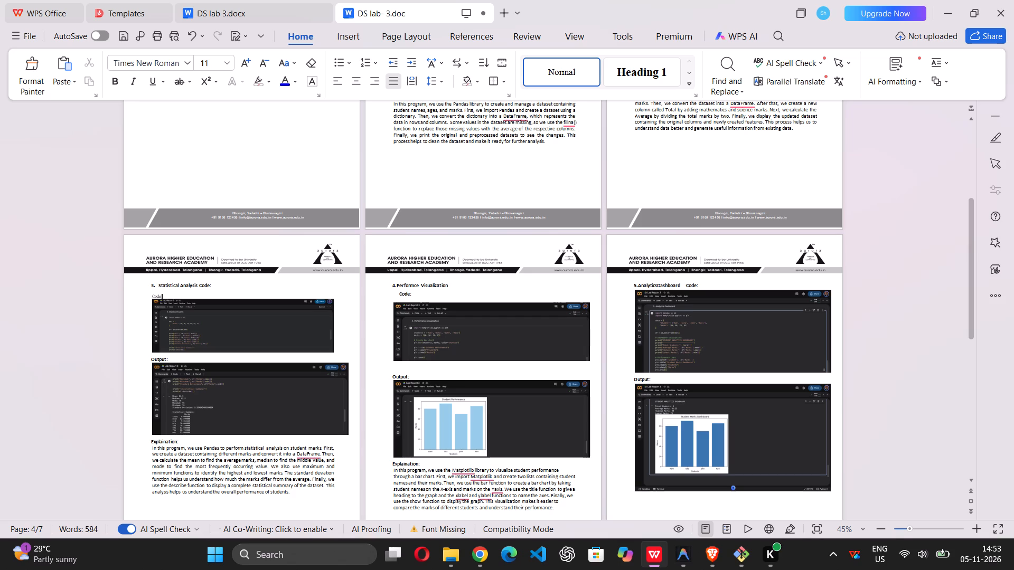
Make the new Code label in the Statistical Analysis section bold.
{"action": "key", "text": "shift+Left"}
{"action": "key", "text": "shift+Left"}
{"action": "key", "text": "shift+Left"}
{"action": "key", "text": "shift+Left"}
{"action": "key", "text": "shift+Left"}
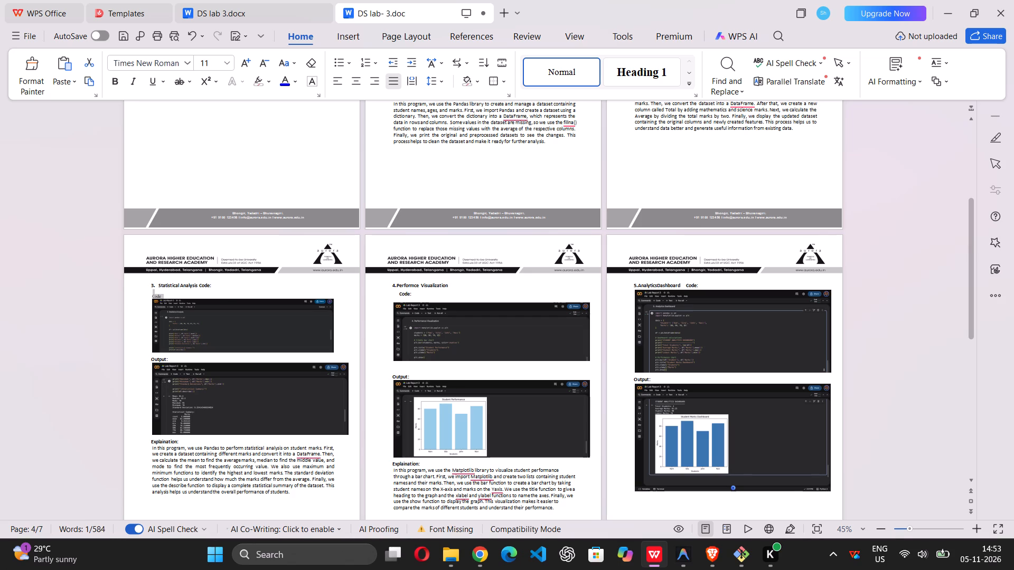
{"action": "key", "text": "ctrl+b"}
Replace the blank line between the Statistical Analysis heading and its Code label with fresh line breaks after the heading.
{"action": "left_click", "coordinate": [223, 291], "text": "ctrl"}
{"action": "key", "text": "ctrl+bracketright"}
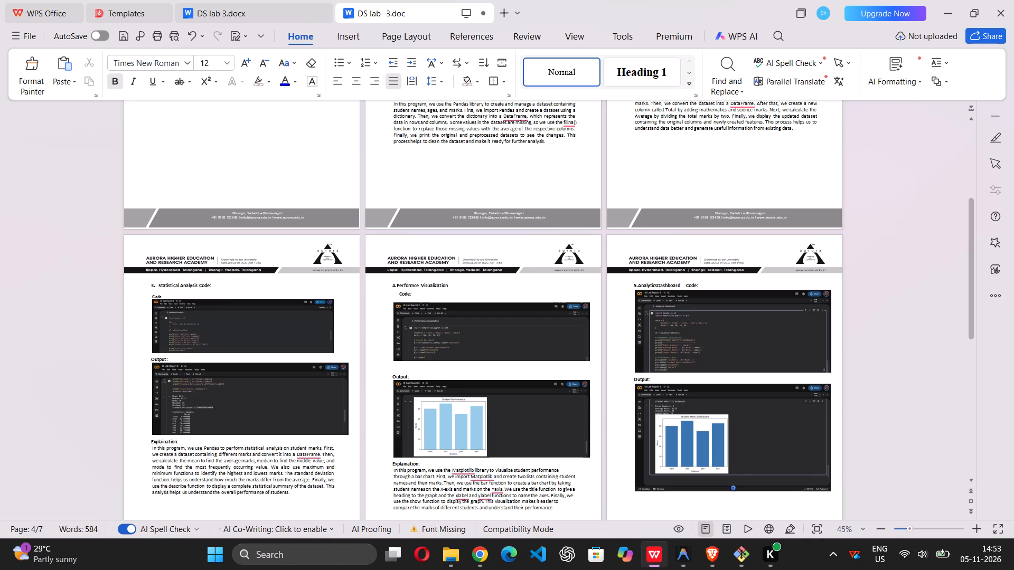
{"action": "key", "text": "BackSpace"}
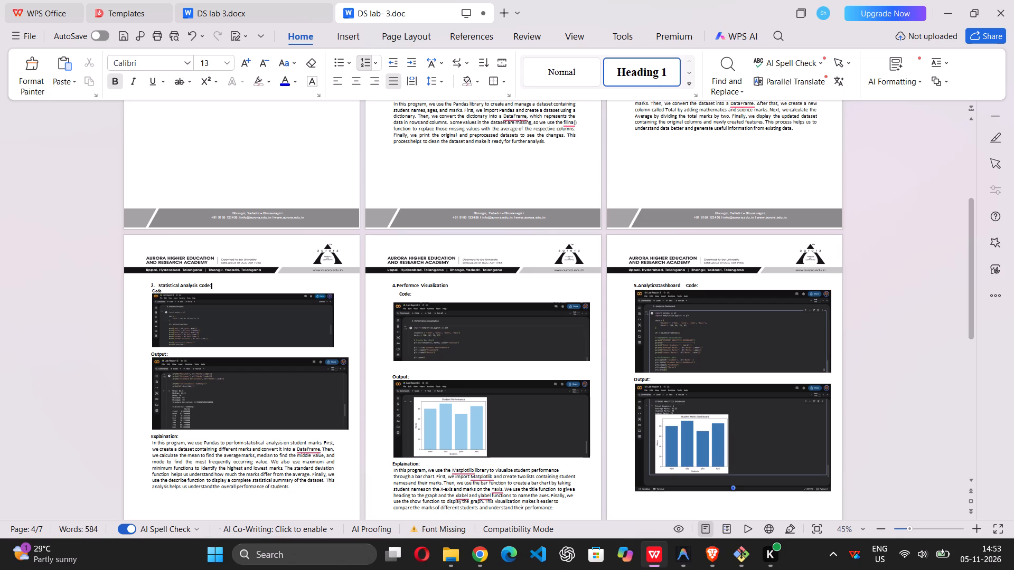
{"action": "key", "text": "Return"}
{"action": "key", "text": "Return"}
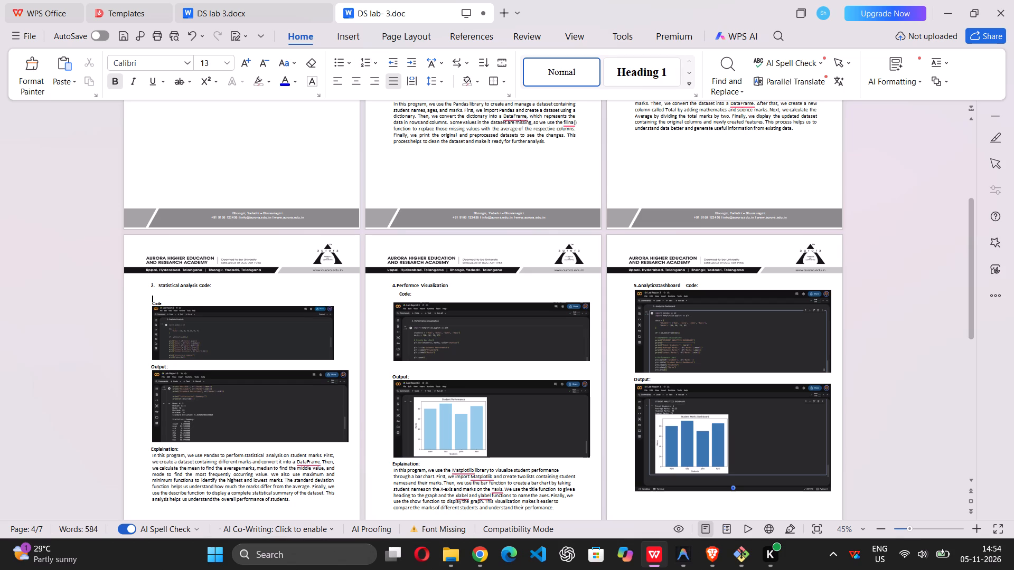
Set the Statistical Analysis section's Code label to Calibri at size 14.
{"action": "left_click_drag", "start_coordinate": [168, 300], "coordinate": [145, 304]}
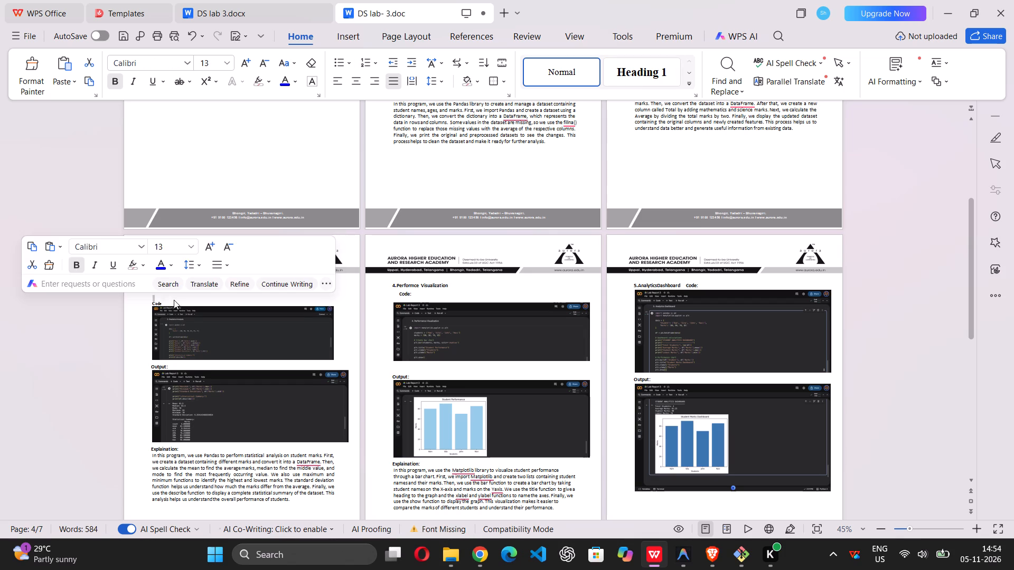
{"action": "left_click", "coordinate": [174, 300]}
{"action": "left_click", "coordinate": [167, 301]}
{"action": "left_click_drag", "start_coordinate": [165, 303], "coordinate": [146, 302]}
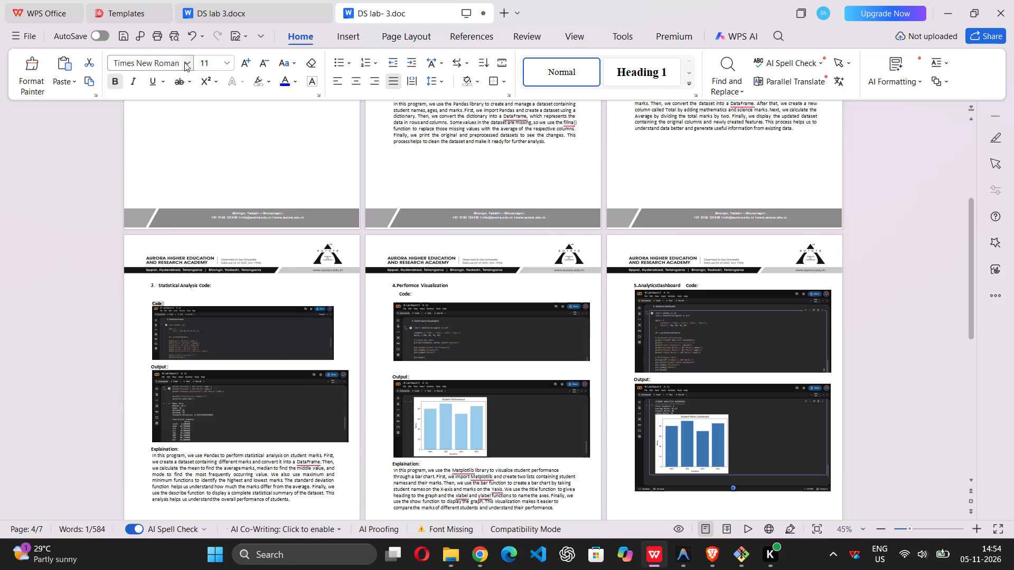
{"action": "left_click", "coordinate": [184, 62]}
{"action": "left_click", "coordinate": [156, 182]}
{"action": "triple_click", "coordinate": [247, 60]}
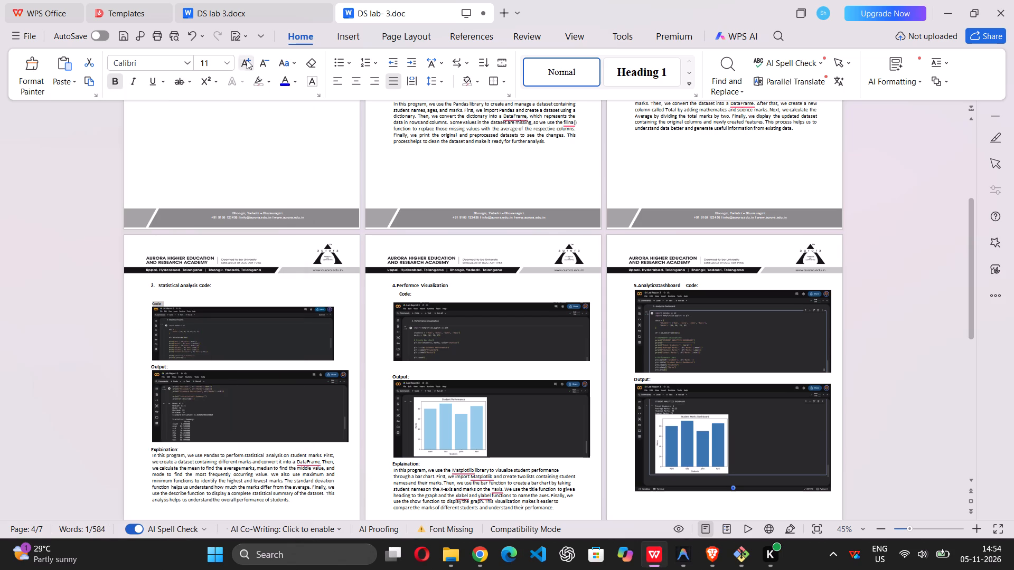
{"action": "left_click", "coordinate": [247, 60]}
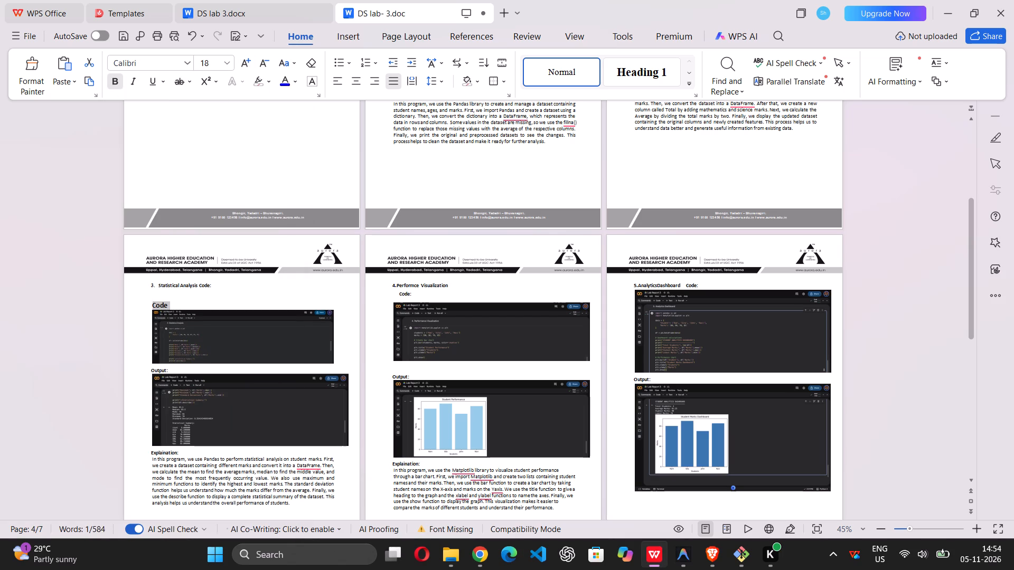
{"action": "left_click", "coordinate": [262, 63]}
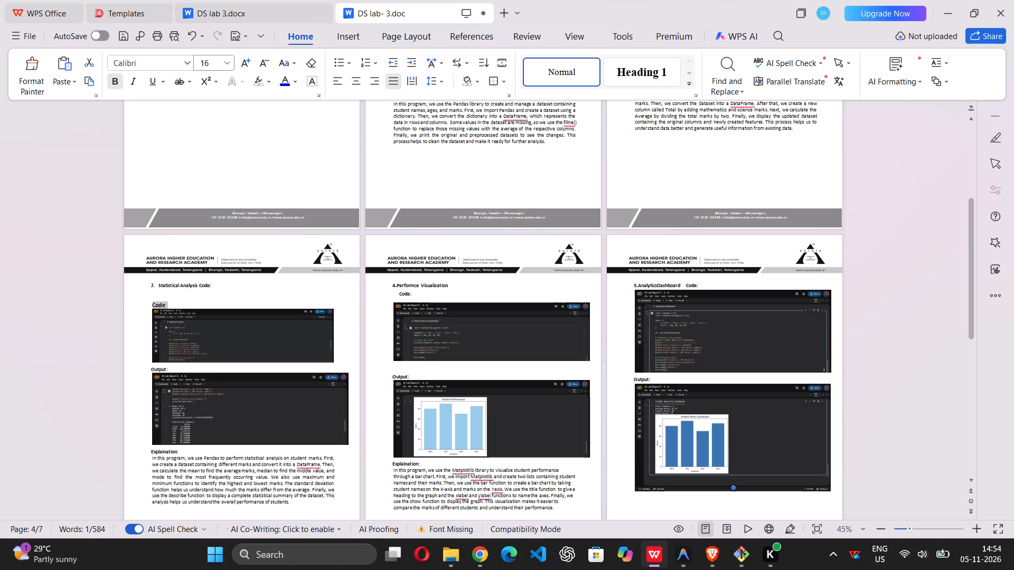
{"action": "left_click", "coordinate": [264, 60]}
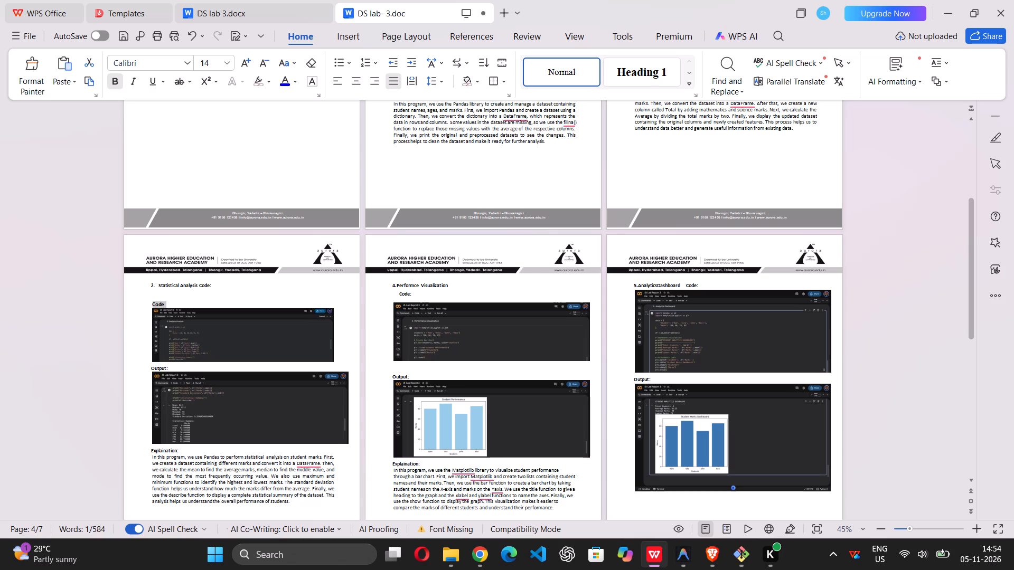
Reduce the blank space between the Statistical Analysis heading and its Code label.
{"action": "left_click", "coordinate": [253, 293]}
{"action": "key", "text": "Down"}
{"action": "key", "text": "BackSpace"}
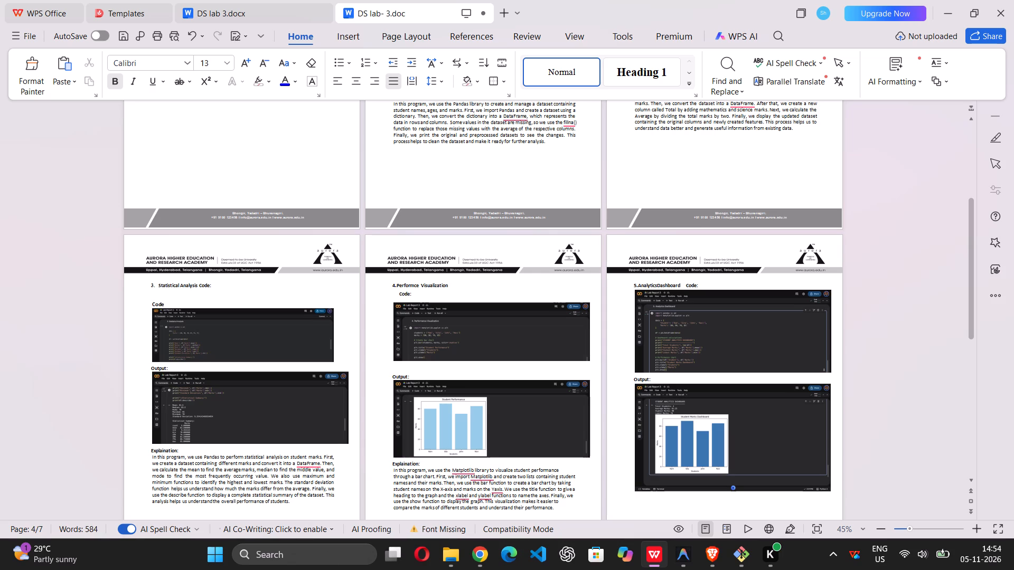
{"action": "key", "text": "BackSpace"}
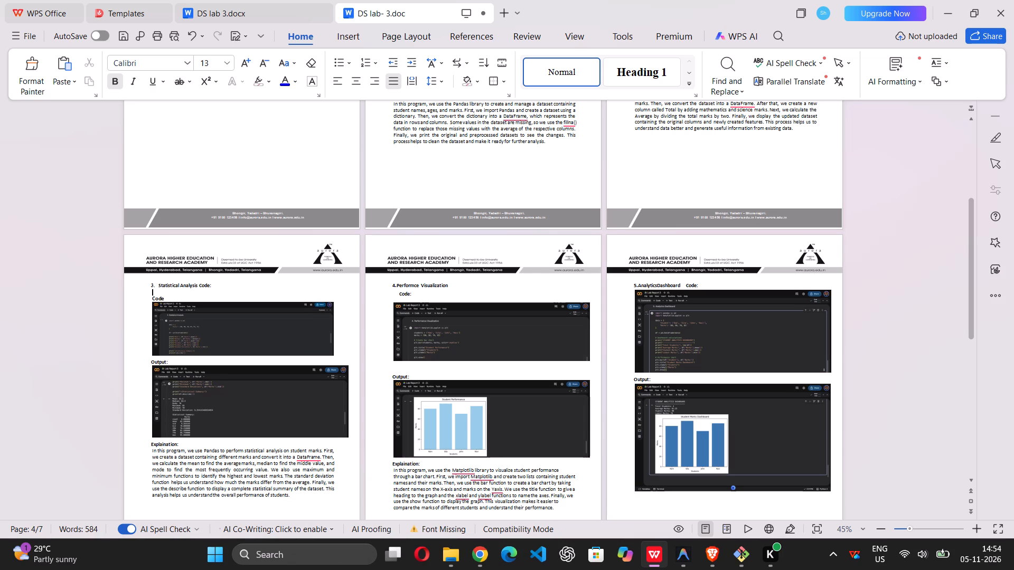
Join the Code: line to the 4.Performce Visualization heading and delete the word Code, leaving the heading ending in a colon.
{"action": "left_click", "coordinate": [401, 292]}
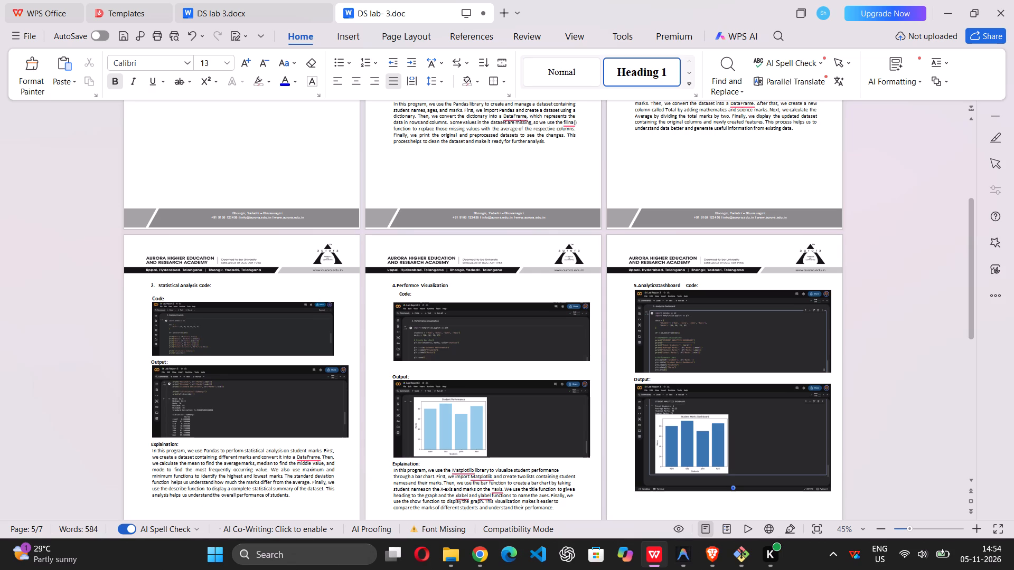
{"action": "key", "text": "BackSpace"}
{"action": "key", "text": "Return"}
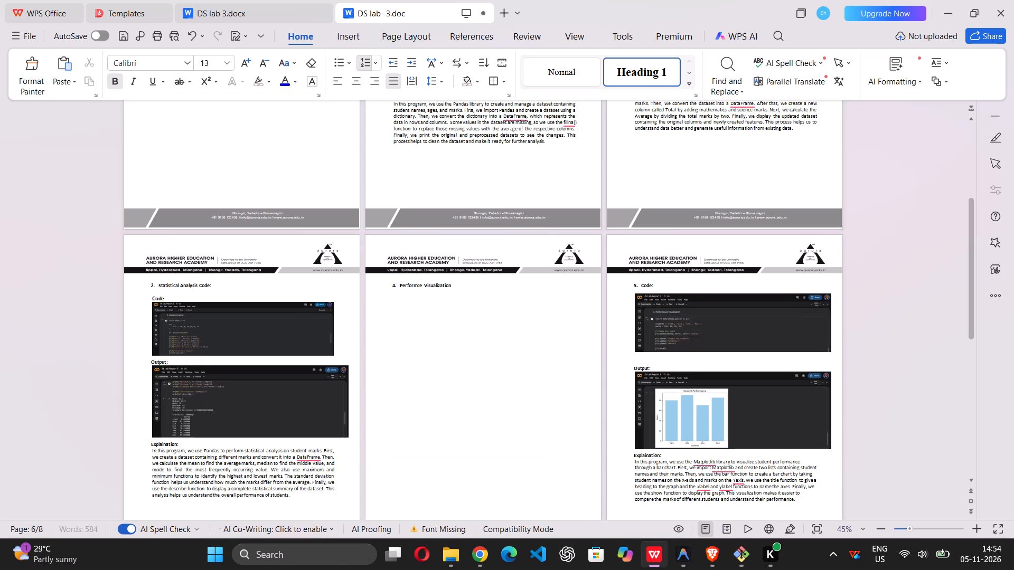
{"action": "key", "text": "ctrl+z"}
{"action": "key", "text": "ctrl+z"}
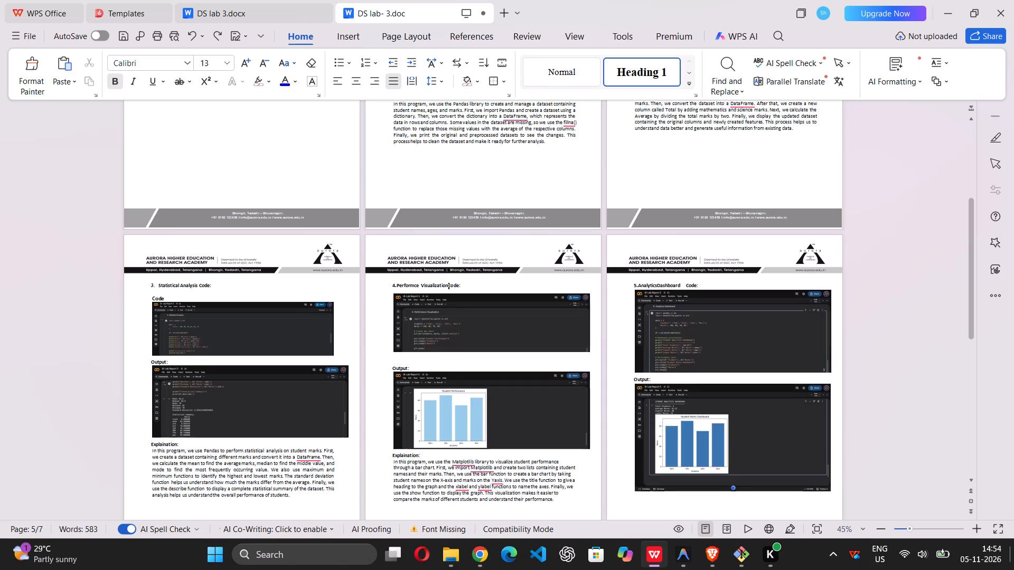
{"action": "key", "text": "Delete"}
{"action": "key", "text": "Delete"}
{"action": "key", "text": "Delete"}
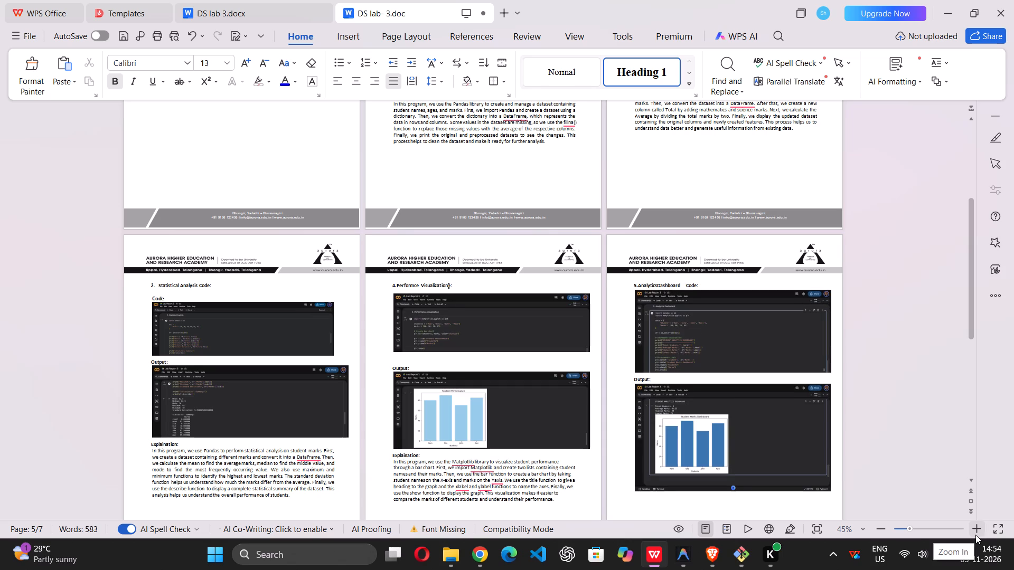
{"action": "key", "text": "Delete"}
Add the label Code on a new unnumbered line below the 4.Performce Visualization heading, above its code screenshot.
{"action": "key", "text": "Right"}
{"action": "key", "text": "Return"}
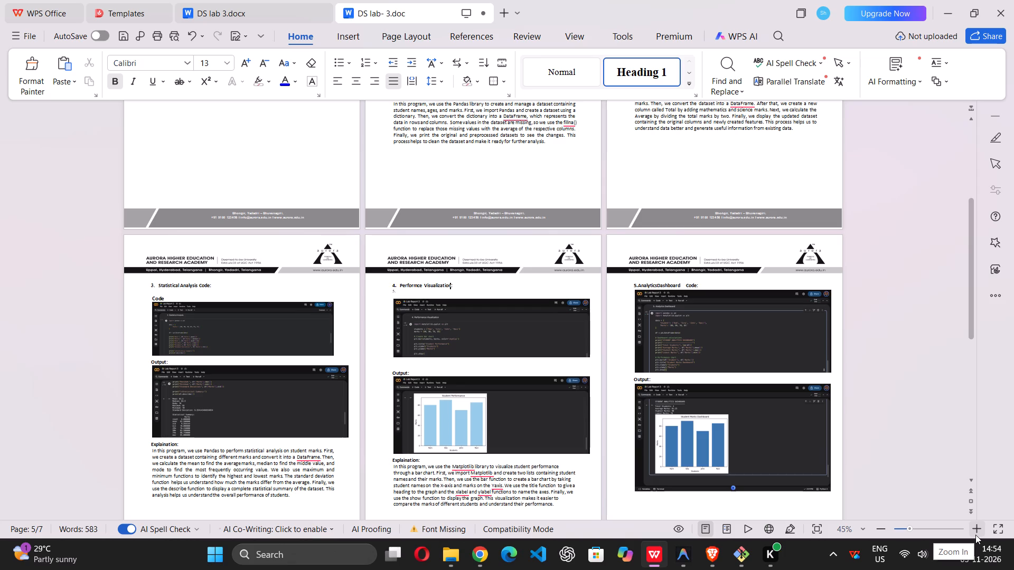
{"action": "key", "text": "BackSpace"}
{"action": "key", "text": "Return"}
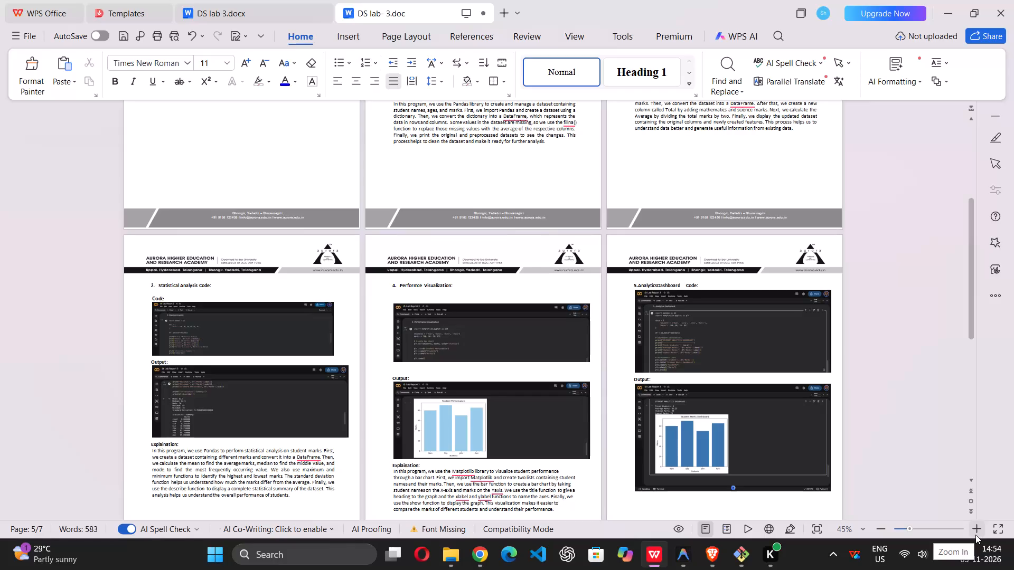
{"action": "type", "text": "Coe"}
{"action": "key", "text": "BackSpace"}
{"action": "type", "text": "de"}
{"action": "key", "text": "space"}
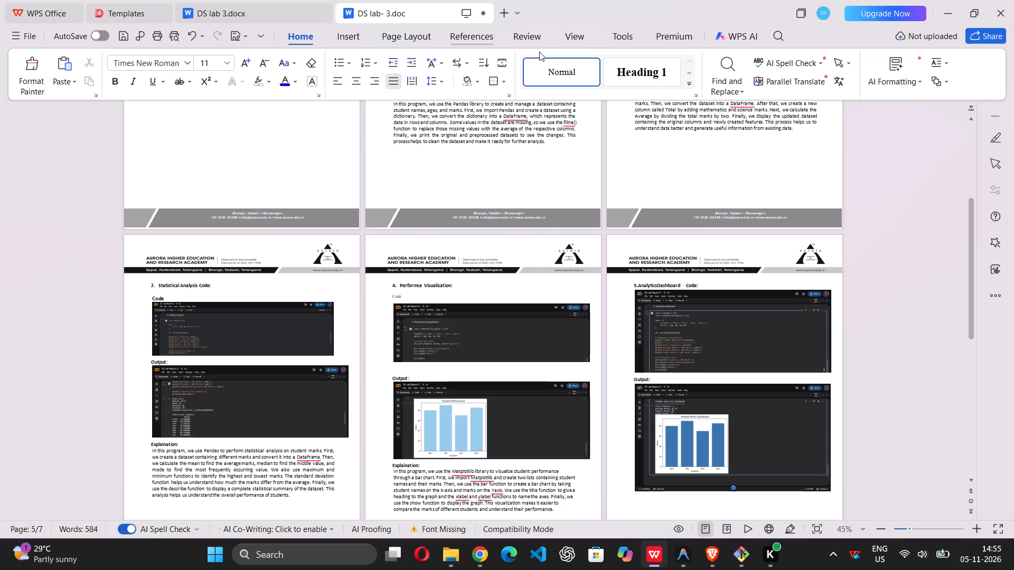
Format the Performce Visualization section's Code label as bold Calibri, size 13.
{"action": "left_click_drag", "start_coordinate": [425, 302], "coordinate": [415, 301]}
{"action": "left_click_drag", "start_coordinate": [412, 295], "coordinate": [358, 292]}
{"action": "left_click", "coordinate": [410, 301]}
{"action": "left_click_drag", "start_coordinate": [407, 299], "coordinate": [373, 292]}
{"action": "left_click", "coordinate": [187, 64]}
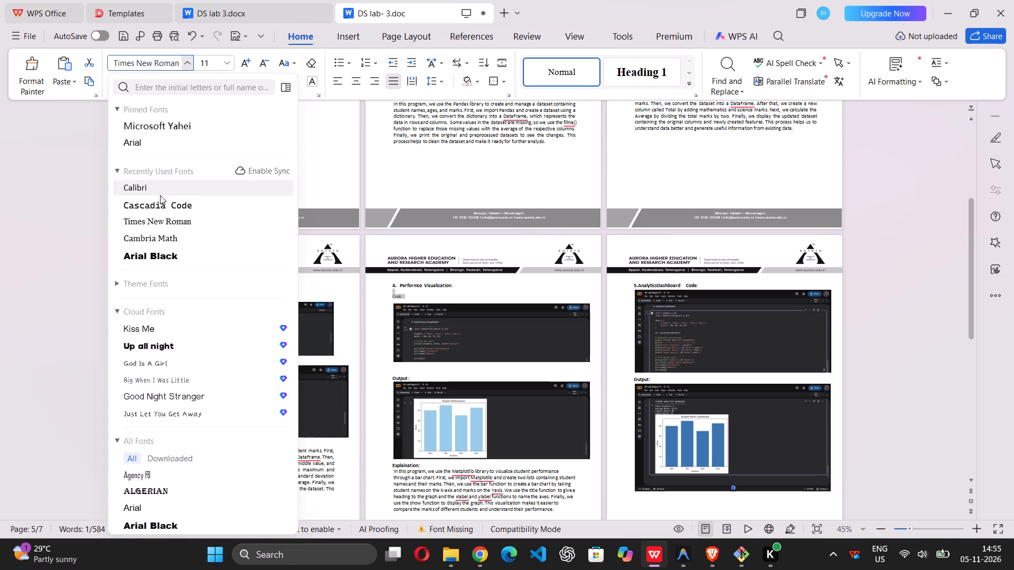
{"action": "left_click", "coordinate": [161, 187]}
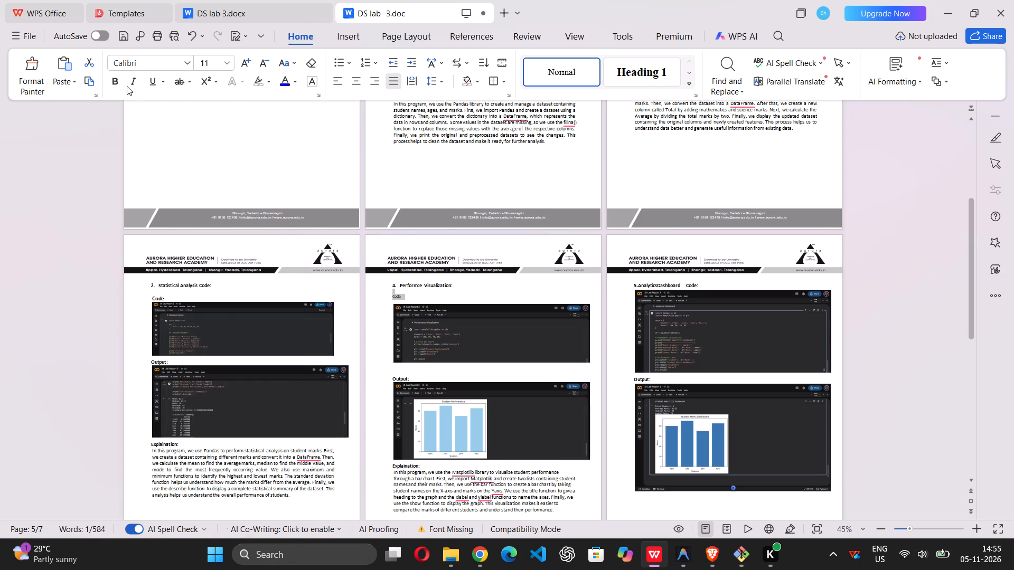
{"action": "left_click", "coordinate": [121, 84]}
{"action": "left_click", "coordinate": [231, 58]}
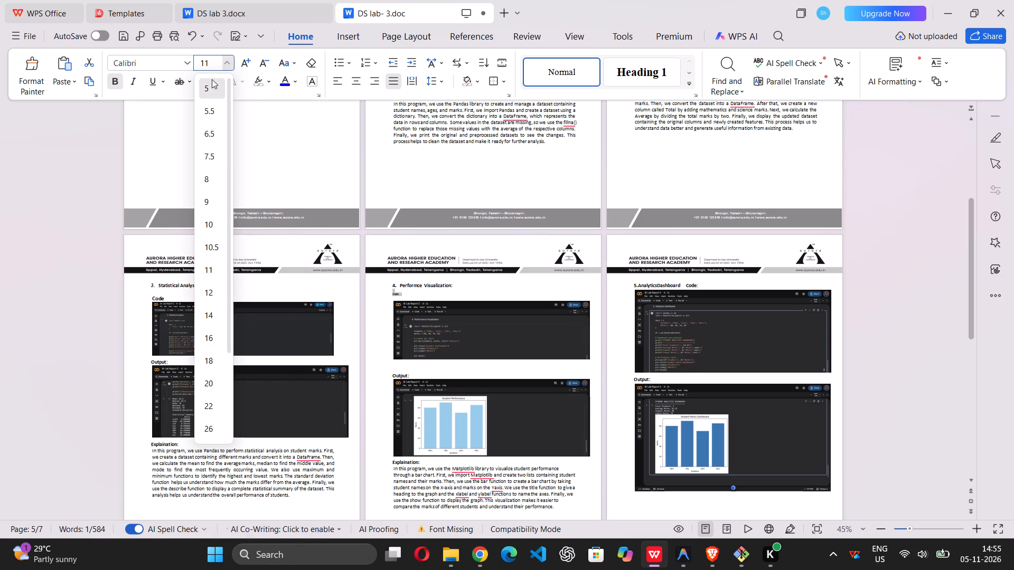
{"action": "left_click", "coordinate": [209, 63]}
{"action": "type", "text": "13"}
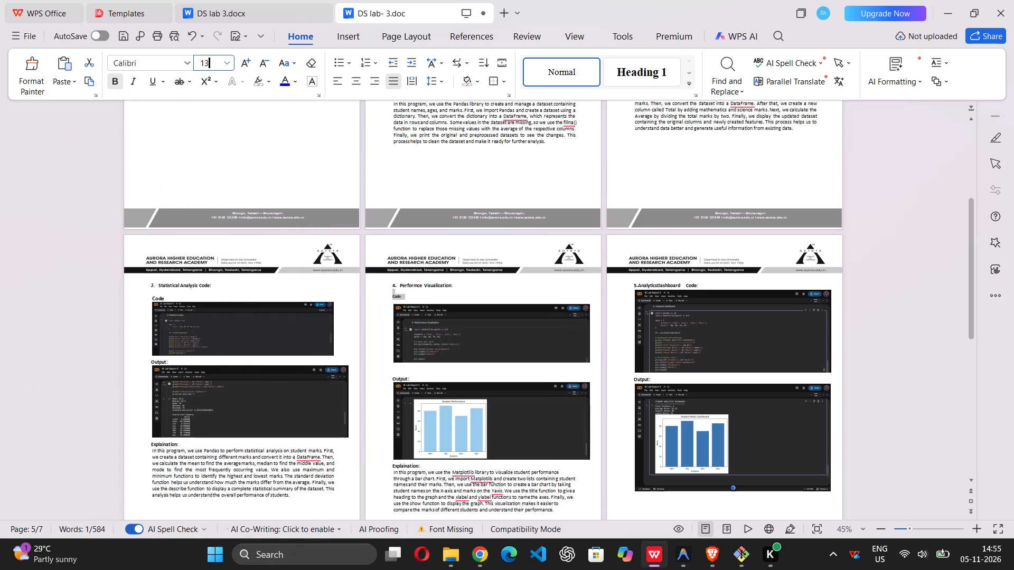
{"action": "key", "text": "Return"}
{"action": "left_click", "coordinate": [270, 164]}
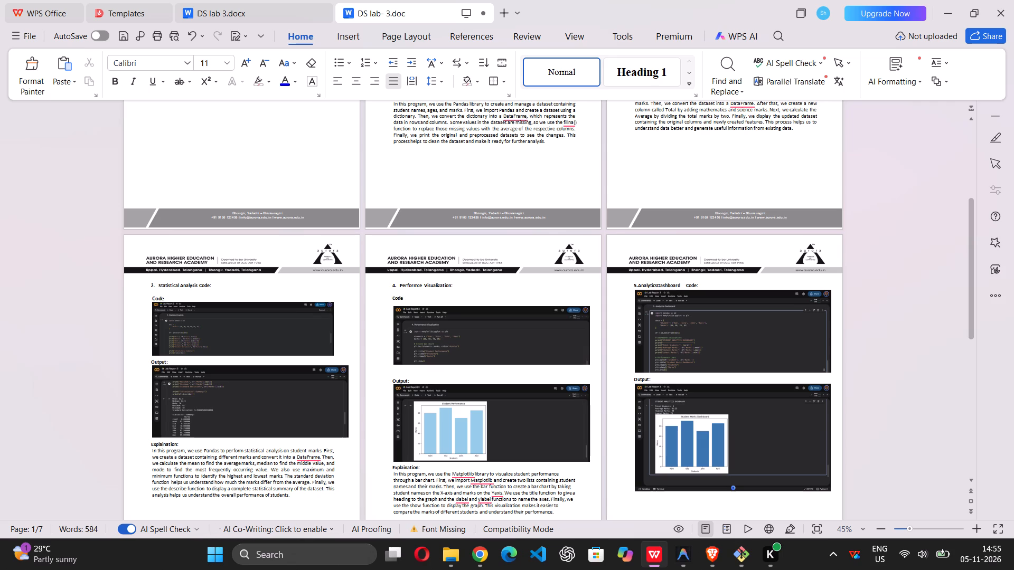
Delete the word Code from the 5.AnalyticsDashboard heading, keeping its colon, and separate Analytics and Dashboard with a space.
{"action": "left_click", "coordinate": [696, 287]}
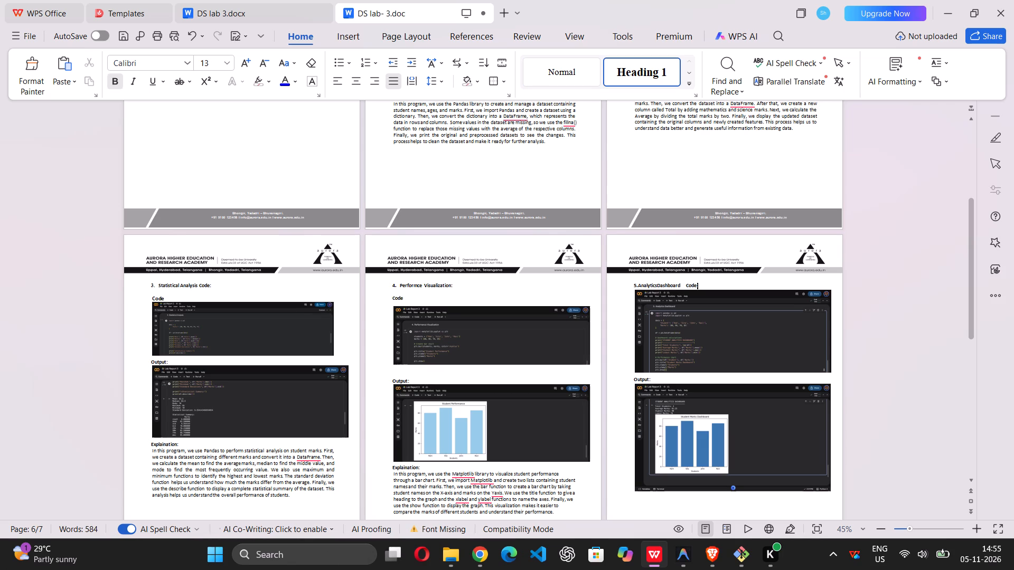
{"action": "key", "text": "BackSpace"}
{"action": "key", "text": "BackSpace"}
{"action": "key", "text": "BackSpace"}
{"action": "key", "text": "BackSpace"}
{"action": "key", "text": "BackSpace"}
{"action": "key", "text": "BackSpace"}
{"action": "key", "text": "BackSpace"}
{"action": "left_click", "coordinate": [657, 283]}
{"action": "key", "text": "space"}
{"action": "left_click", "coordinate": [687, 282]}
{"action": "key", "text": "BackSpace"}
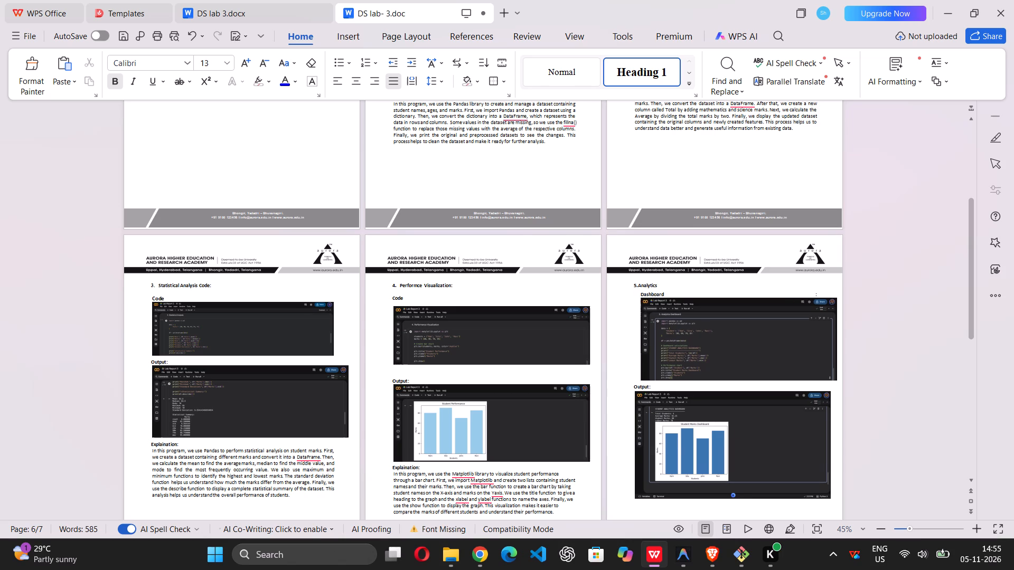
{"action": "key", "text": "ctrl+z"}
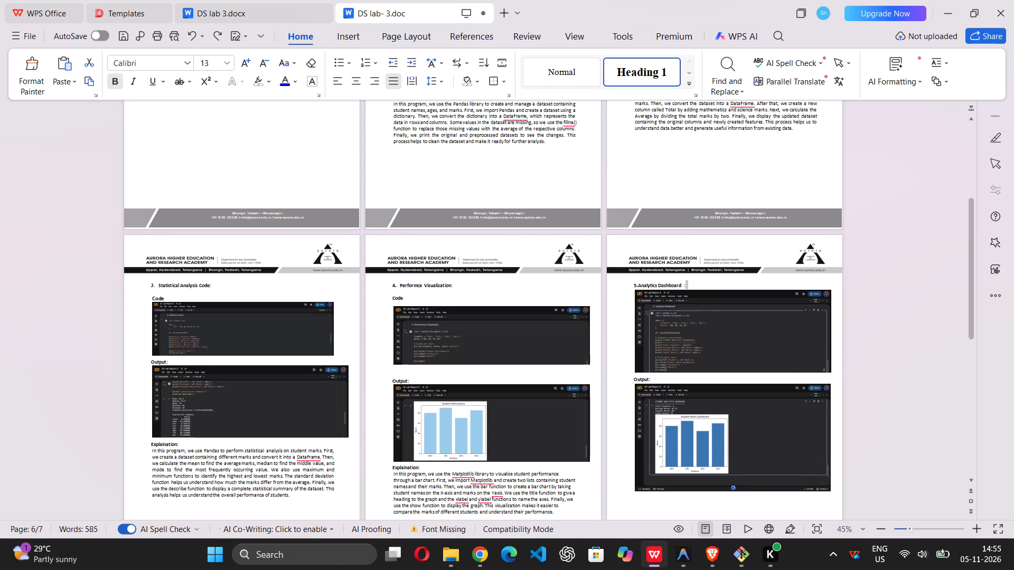
Add the label Code on a new unnumbered line below the Analytics Dashboard heading, above its code screenshot.
{"action": "left_click", "coordinate": [690, 281]}
{"action": "key", "text": "Return"}
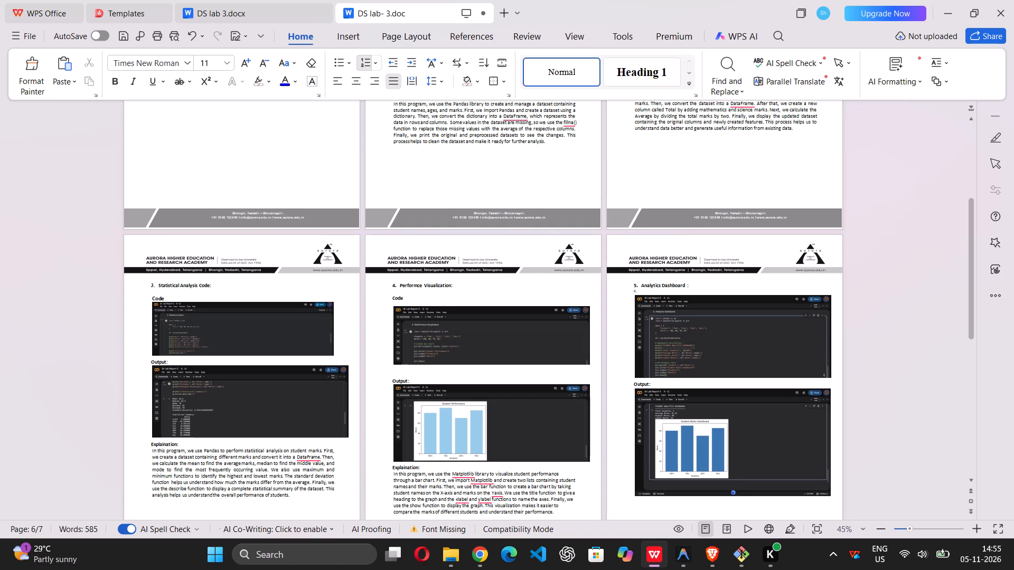
{"action": "key", "text": "BackSpace"}
{"action": "key", "text": "BackSpace"}
{"action": "key", "text": "Return"}
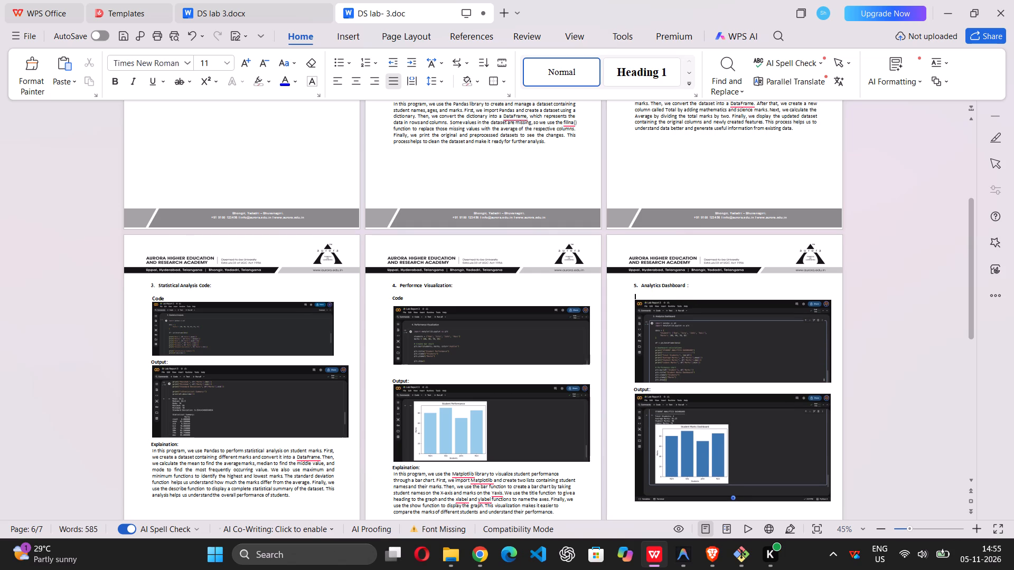
{"action": "type", "text": "Code"}
{"action": "key", "text": "space"}
Format the Analytics Dashboard section's Code label as bold Calibri, size 13.
{"action": "key", "text": "shift+Left"}
{"action": "key", "text": "shift+Left"}
{"action": "key", "text": "shift+Left"}
{"action": "key", "text": "shift+Left"}
{"action": "key", "text": "shift+Left"}
{"action": "key", "text": "shift+Left"}
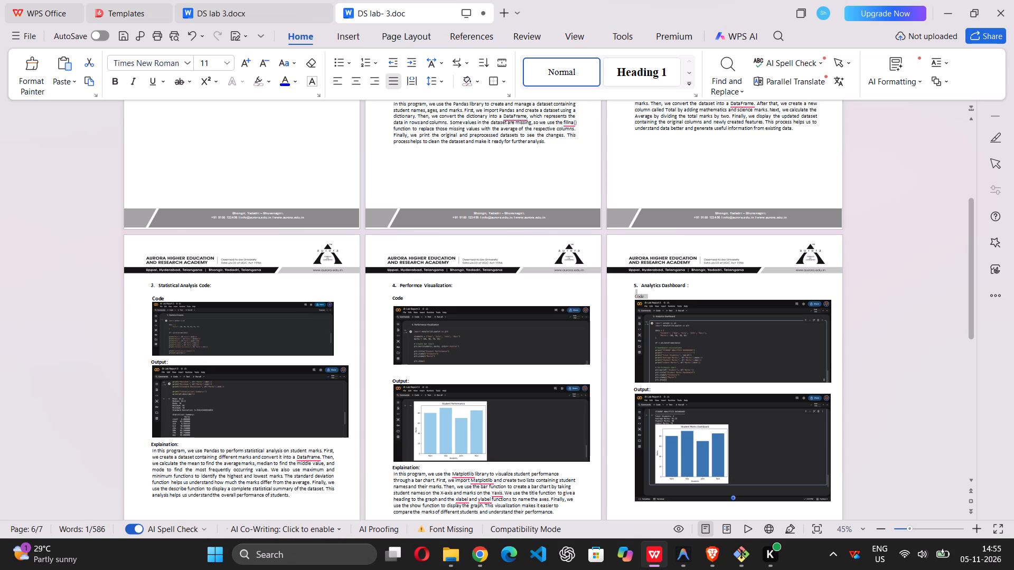
{"action": "left_click", "coordinate": [190, 66]}
{"action": "left_click", "coordinate": [188, 191]}
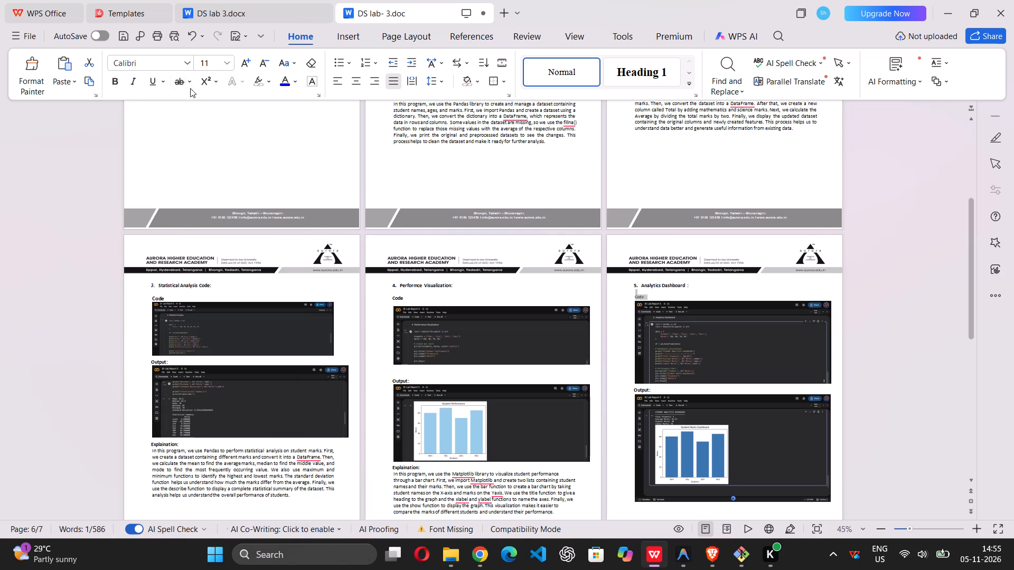
{"action": "left_click", "coordinate": [230, 66]}
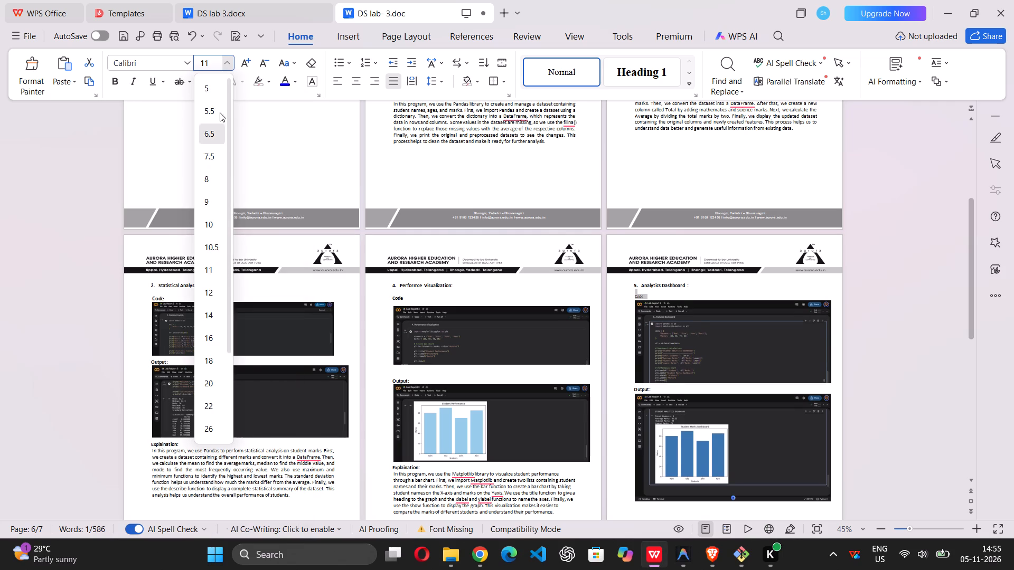
{"action": "left_click", "coordinate": [210, 59]}
{"action": "type", "text": "13"}
{"action": "key", "text": "Return"}
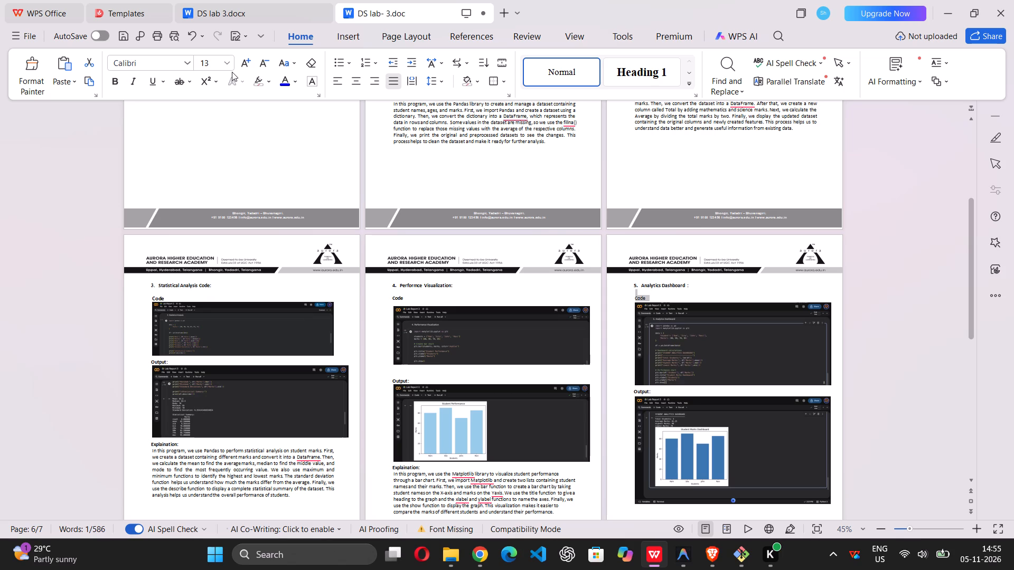
{"action": "key", "text": "ctrl+b"}
{"action": "left_click", "coordinate": [325, 150]}
Remove the hanging indent from the Analytics Dashboard explanation paragraph on the last page.
{"action": "scroll", "coordinate": [349, 168], "scroll_direction": "down", "scroll_amount": 5}
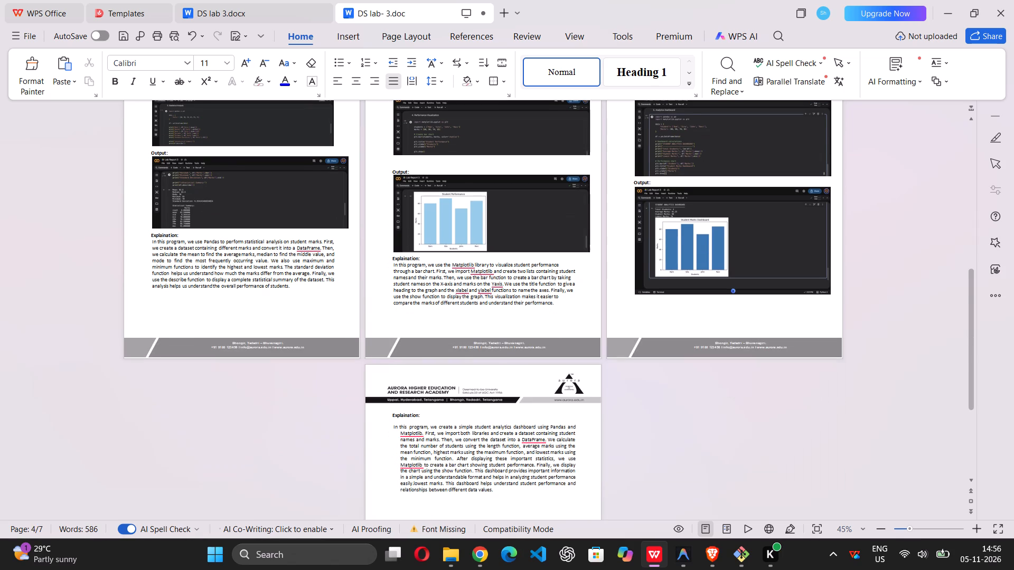
{"action": "scroll", "coordinate": [349, 168], "scroll_direction": "down", "scroll_amount": 2}
{"action": "scroll", "coordinate": [349, 168], "scroll_direction": "up", "scroll_amount": 3}
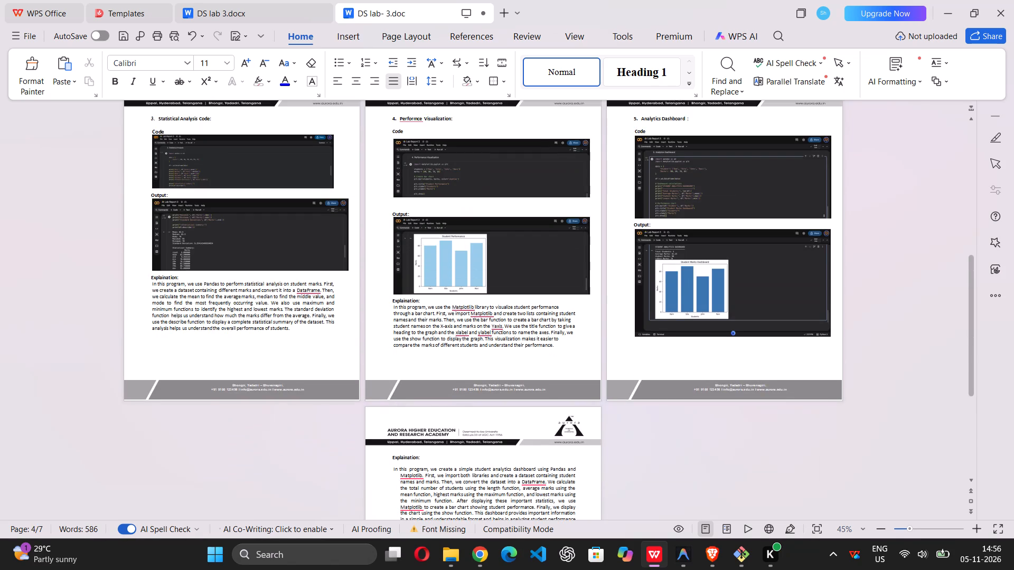
{"action": "scroll", "coordinate": [359, 376], "scroll_direction": "down", "scroll_amount": 1}
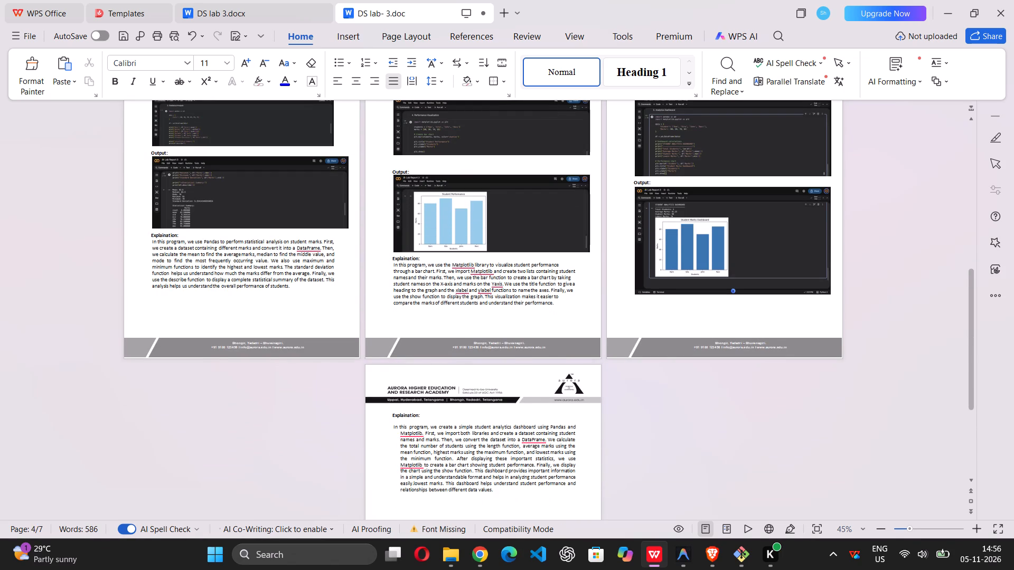
{"action": "left_click", "coordinate": [392, 426]}
{"action": "key", "text": "BackSpace"}
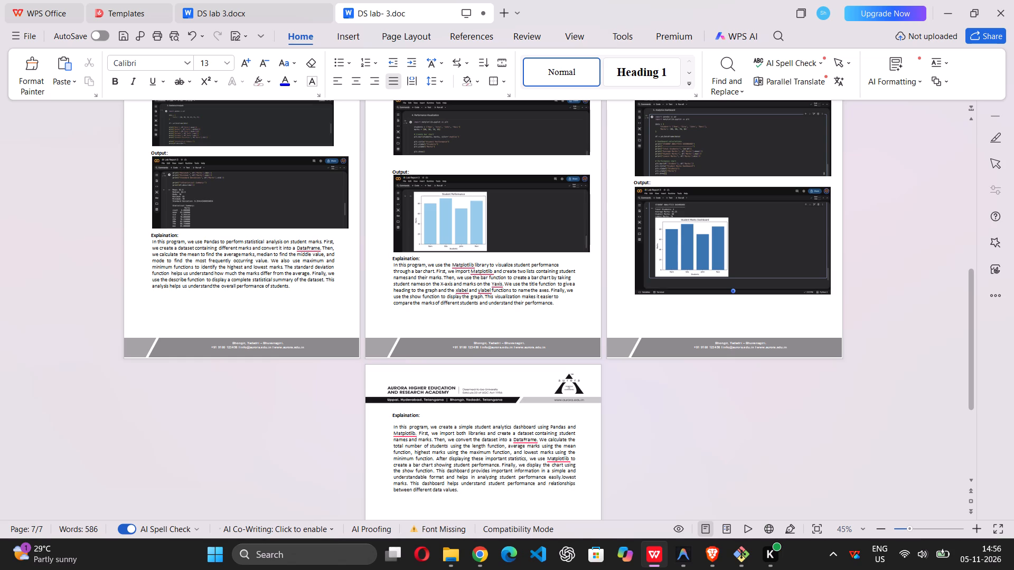
Review the report's pages for consistent headings, Code labels, screenshots and explanation layout.
{"action": "scroll", "coordinate": [403, 400], "scroll_direction": "up", "scroll_amount": 2}
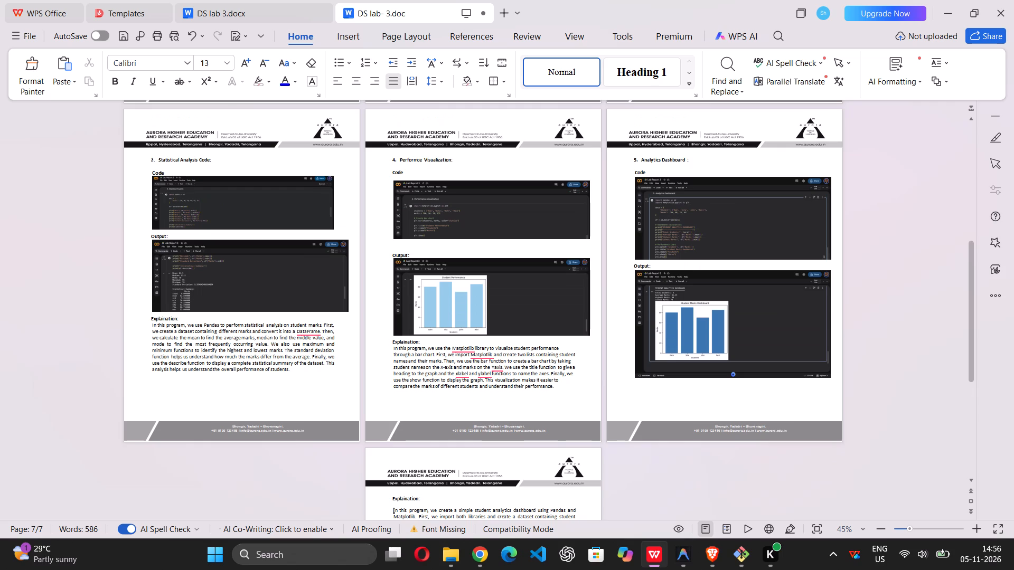
{"action": "scroll", "coordinate": [403, 400], "scroll_direction": "up", "scroll_amount": 3}
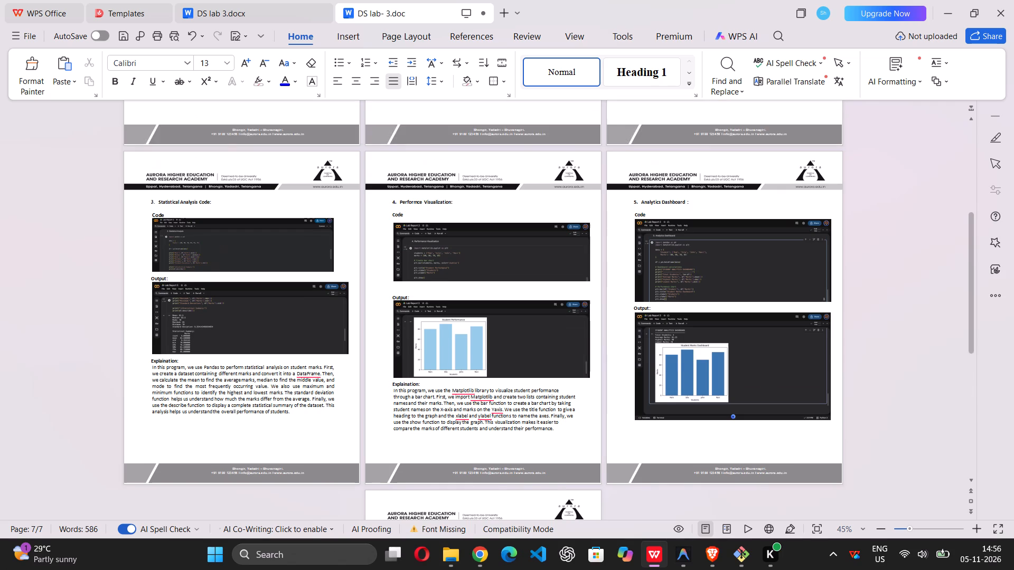
{"action": "scroll", "coordinate": [403, 400], "scroll_direction": "up", "scroll_amount": 5}
{"action": "scroll", "coordinate": [402, 395], "scroll_direction": "down", "scroll_amount": 2}
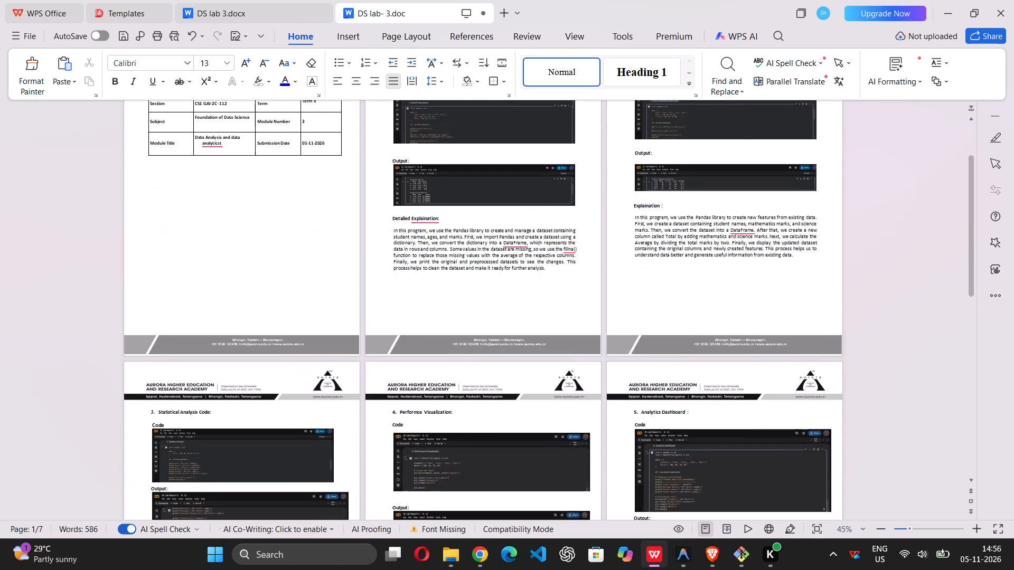
{"action": "scroll", "coordinate": [400, 402], "scroll_direction": "up", "scroll_amount": 1}
{"action": "scroll", "coordinate": [407, 427], "scroll_direction": "down", "scroll_amount": 5}
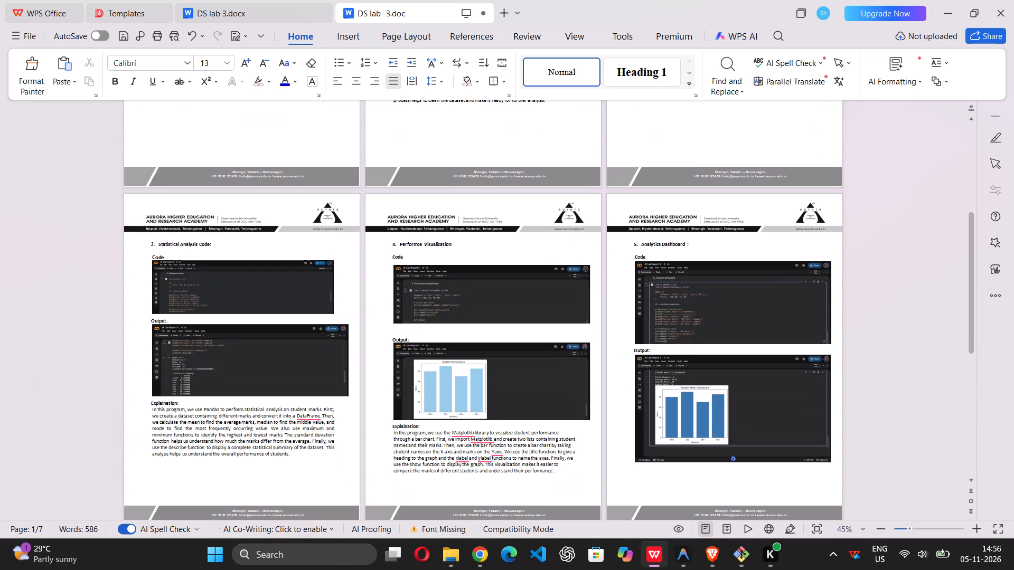
Replace the Statistical Analysis output image with a new screenshot of only the Colab cell's results, from Mean through the statistical summary.
{"action": "left_click", "coordinate": [305, 362]}
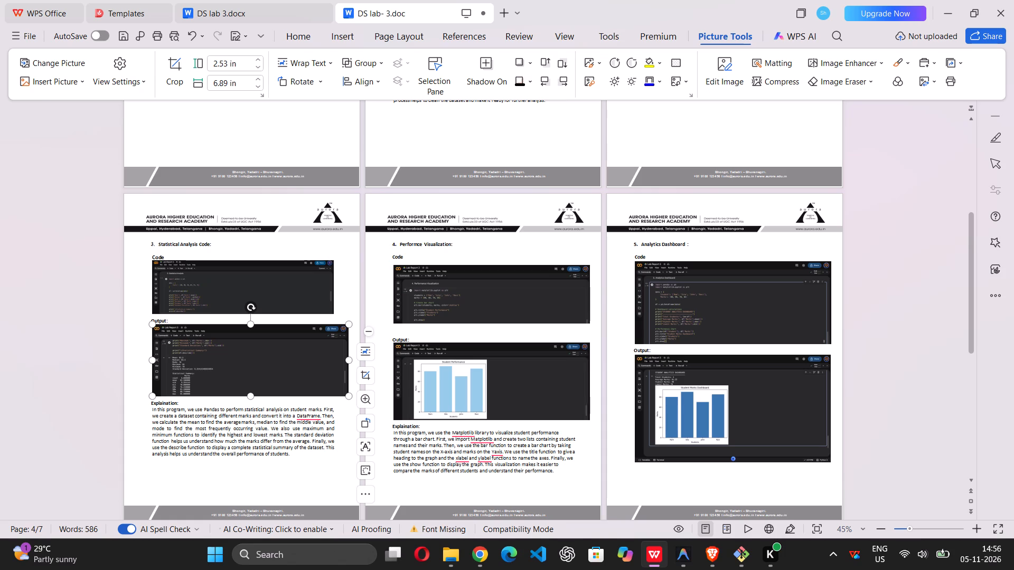
{"action": "key", "text": "BackSpace"}
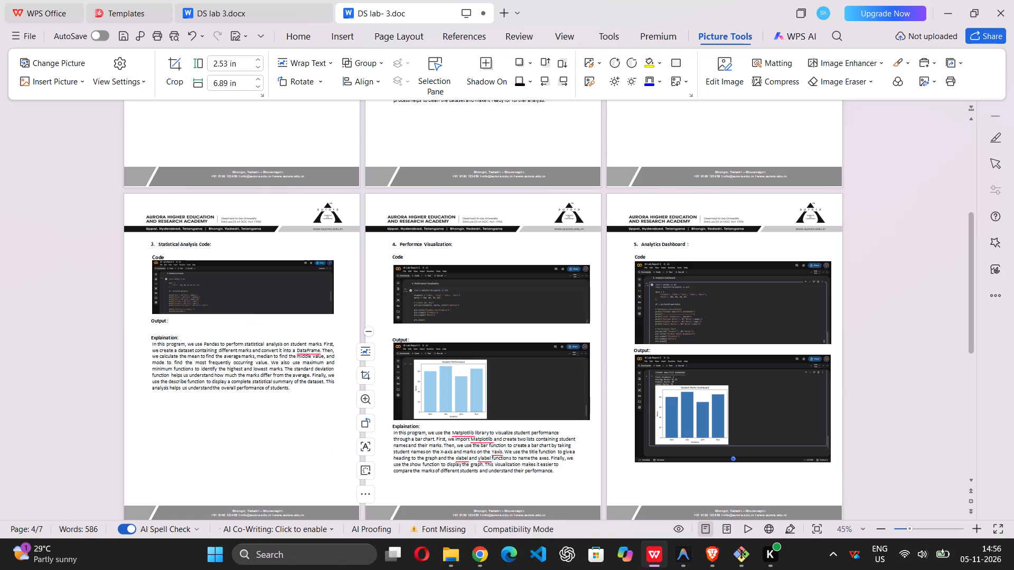
{"action": "left_click", "coordinate": [480, 561]}
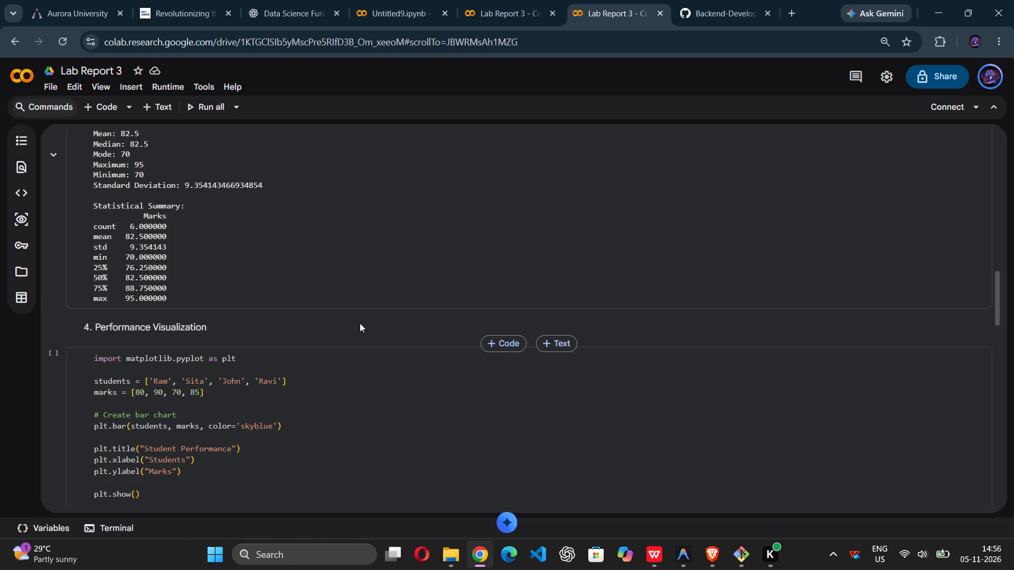
{"action": "key", "text": "Print"}
{"action": "left_click_drag", "start_coordinate": [0, 58], "coordinate": [541, 241]}
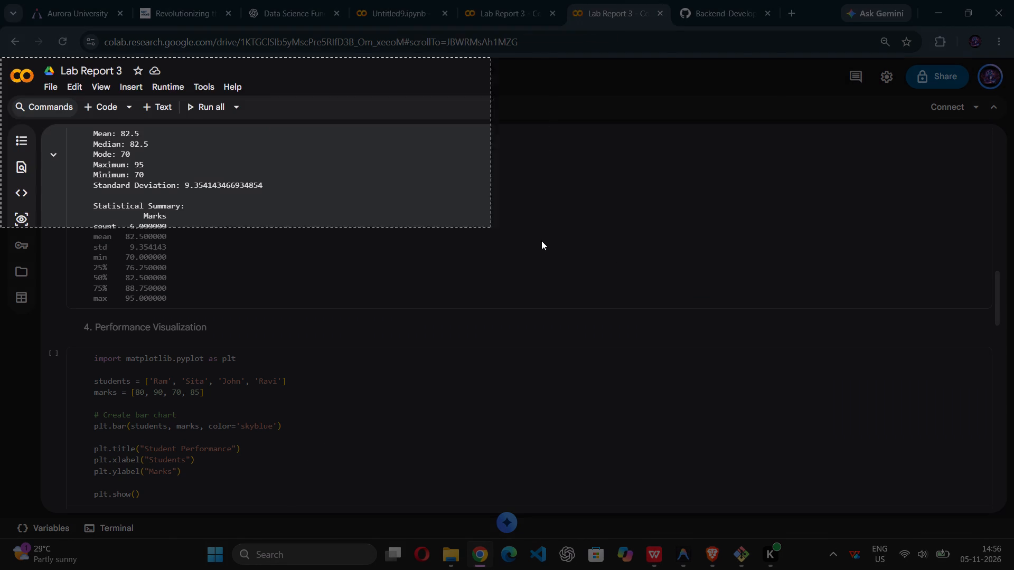
{"action": "left_click_drag", "start_coordinate": [541, 241], "coordinate": [1013, 309]}
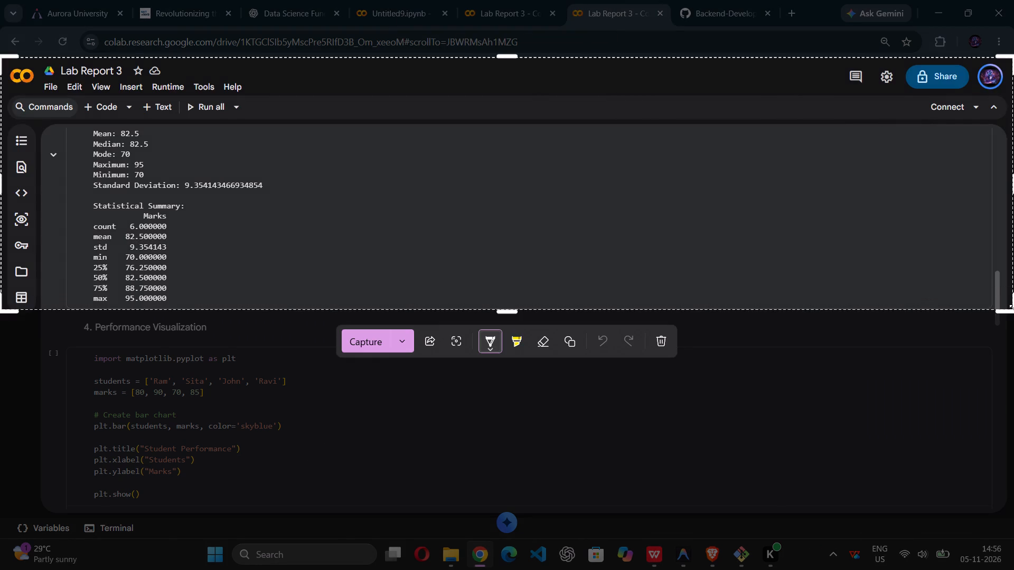
{"action": "key", "text": "ctrl+Return"}
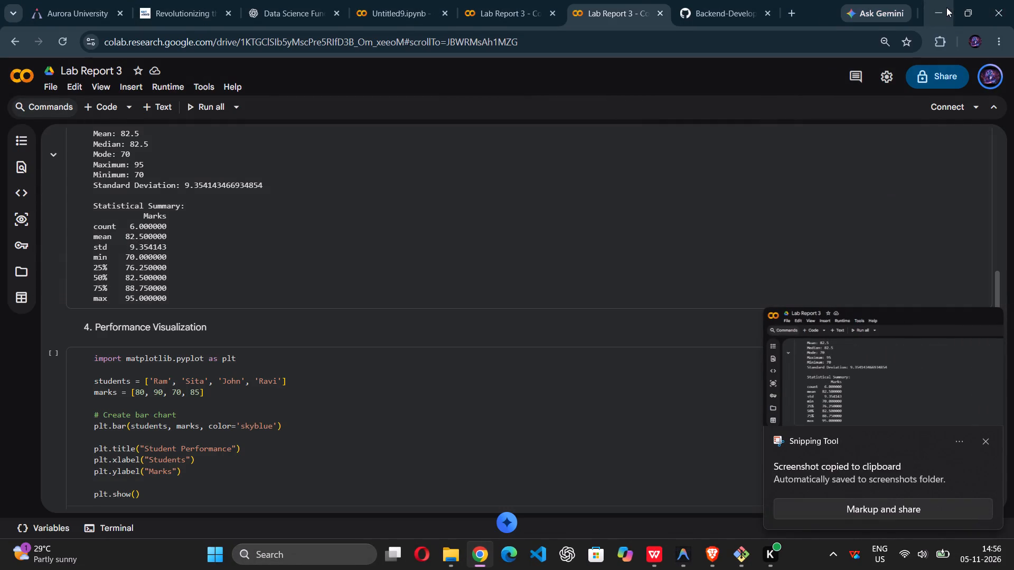
{"action": "left_click", "coordinate": [946, 7]}
{"action": "key", "text": "ctrl+v"}
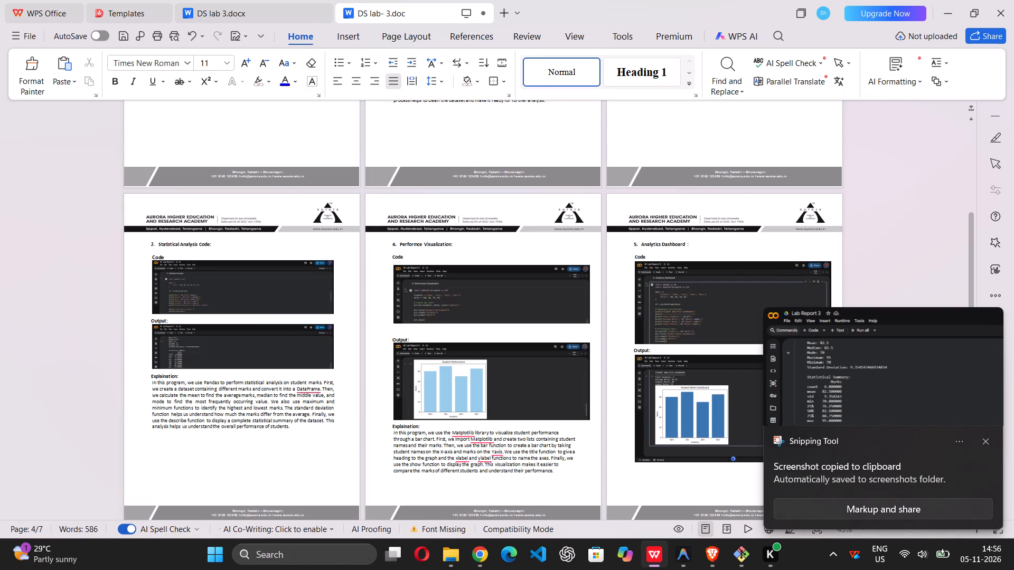
Switch to Colab and delete the comment line # Create bar chart from the Performance Visualization cell.
{"action": "left_click", "coordinate": [451, 292]}
{"action": "left_click", "coordinate": [485, 550]}
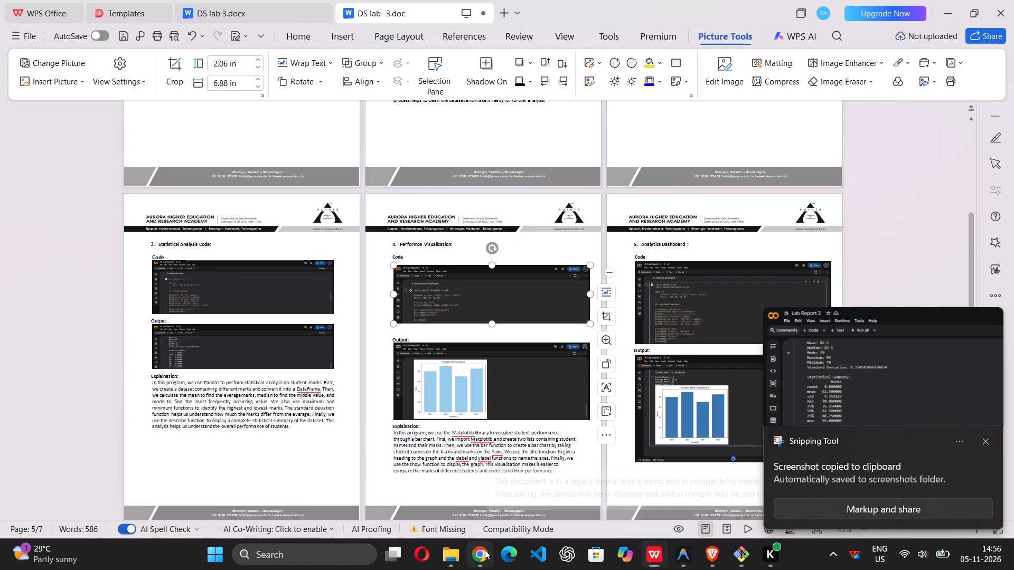
{"action": "left_click", "coordinate": [987, 444]}
{"action": "scroll", "coordinate": [419, 314], "scroll_direction": "down", "scroll_amount": 3}
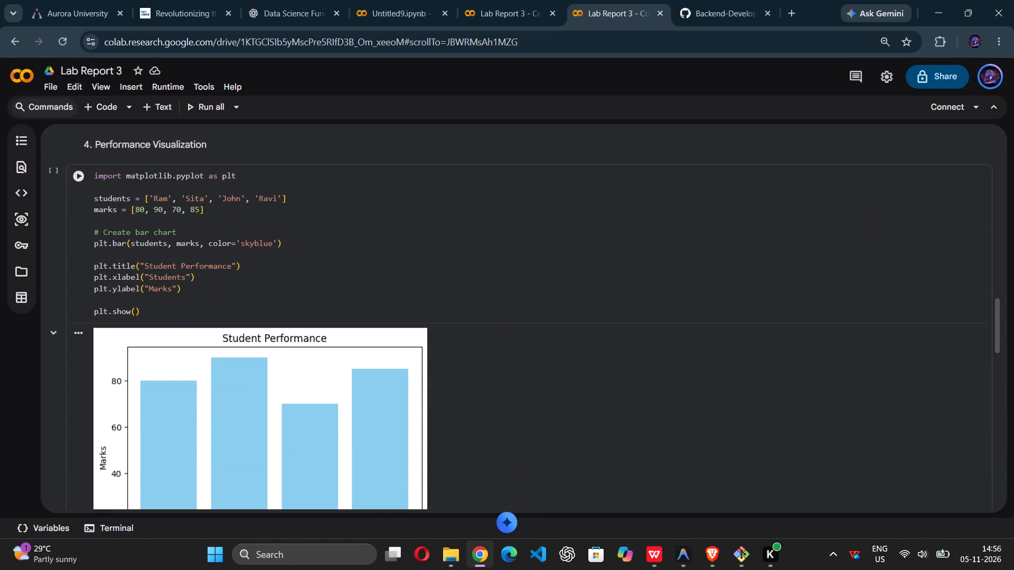
{"action": "left_click_drag", "start_coordinate": [183, 215], "coordinate": [31, 214]}
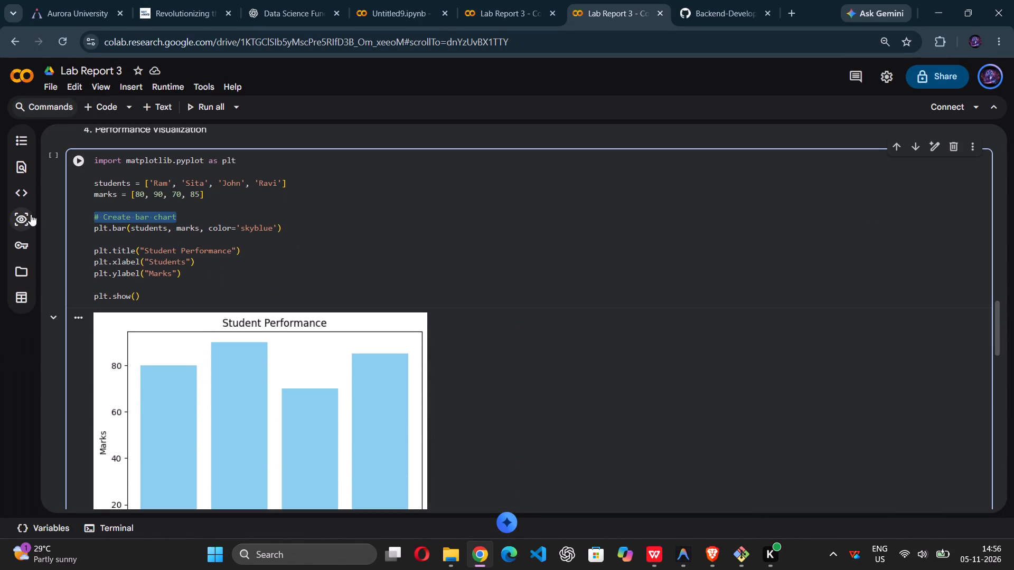
{"action": "key", "text": "BackSpace"}
{"action": "key", "text": "BackSpace"}
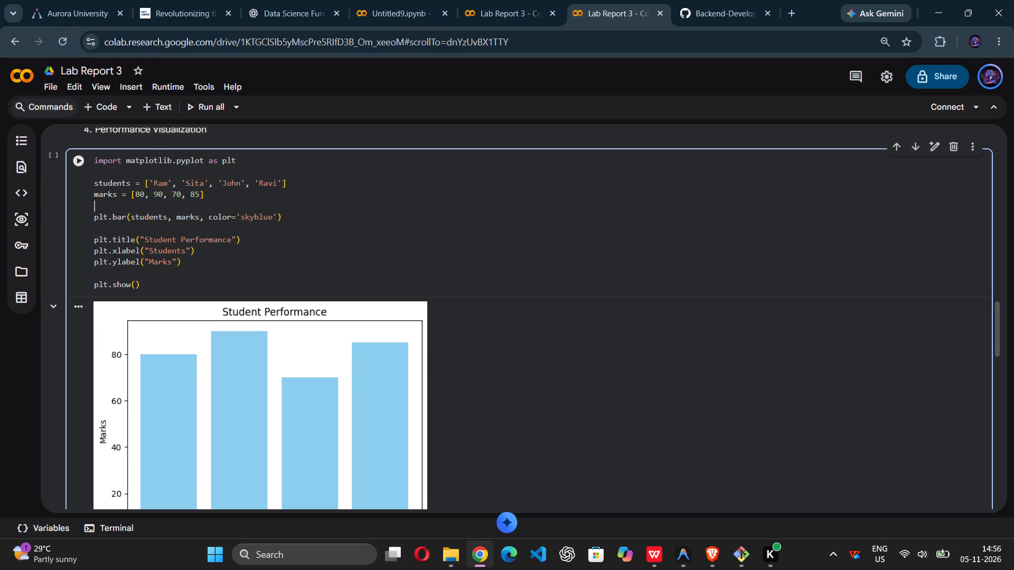
Replace the Performance Visualization code image in DS lab- 3 with a new screenshot of the Colab header and comment-free code through plt.show().
{"action": "key", "text": "Print"}
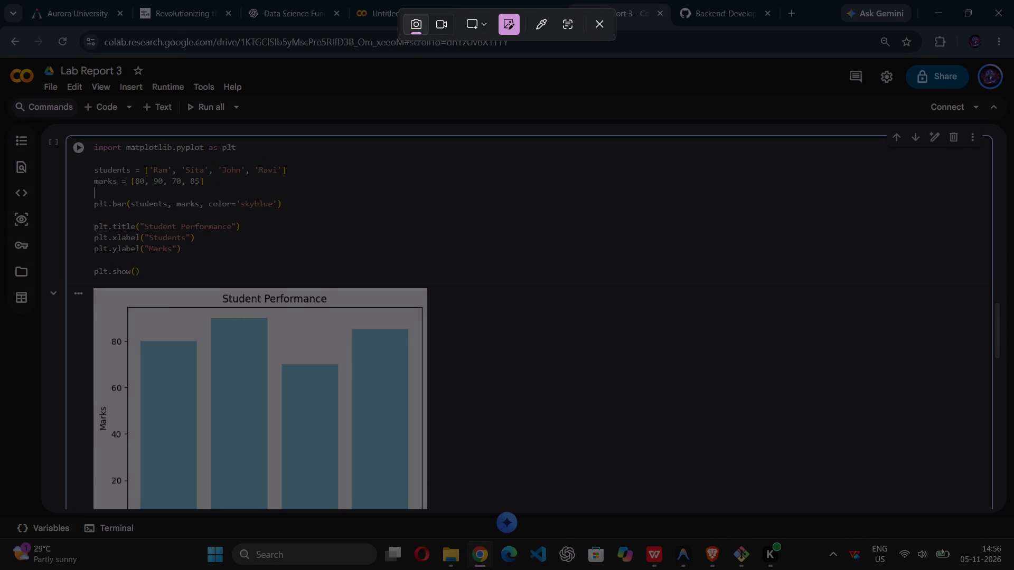
{"action": "left_click_drag", "start_coordinate": [0, 58], "coordinate": [1013, 268]}
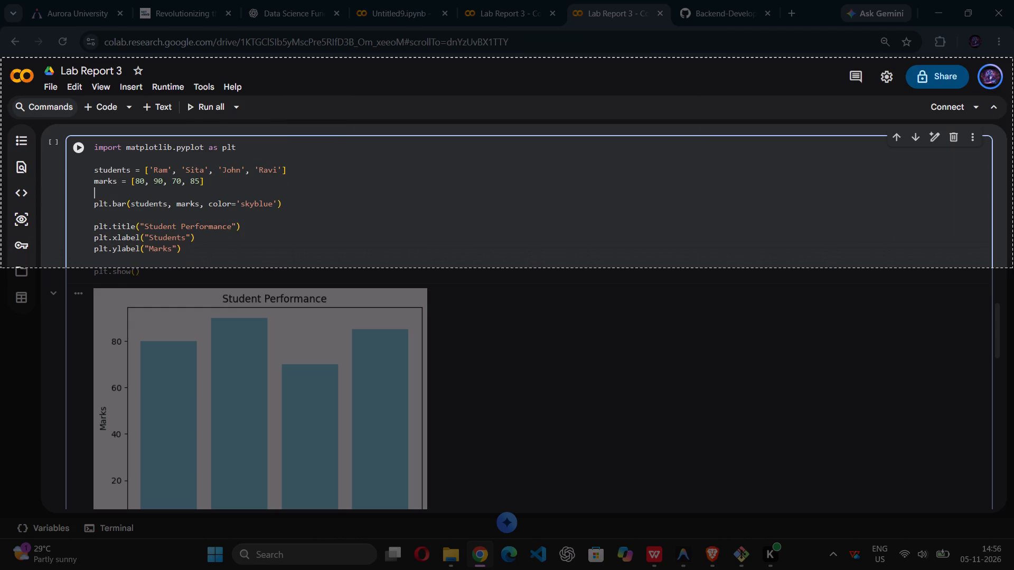
{"action": "left_click_drag", "start_coordinate": [1013, 268], "coordinate": [1013, 280]}
{"action": "key", "text": "ctrl+backslash"}
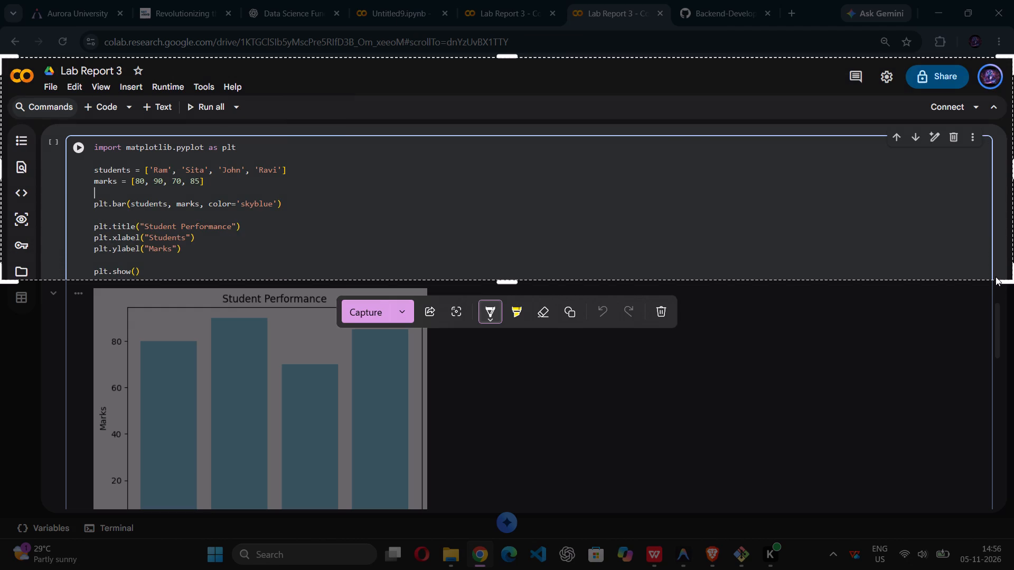
{"action": "key", "text": "ctrl+Return"}
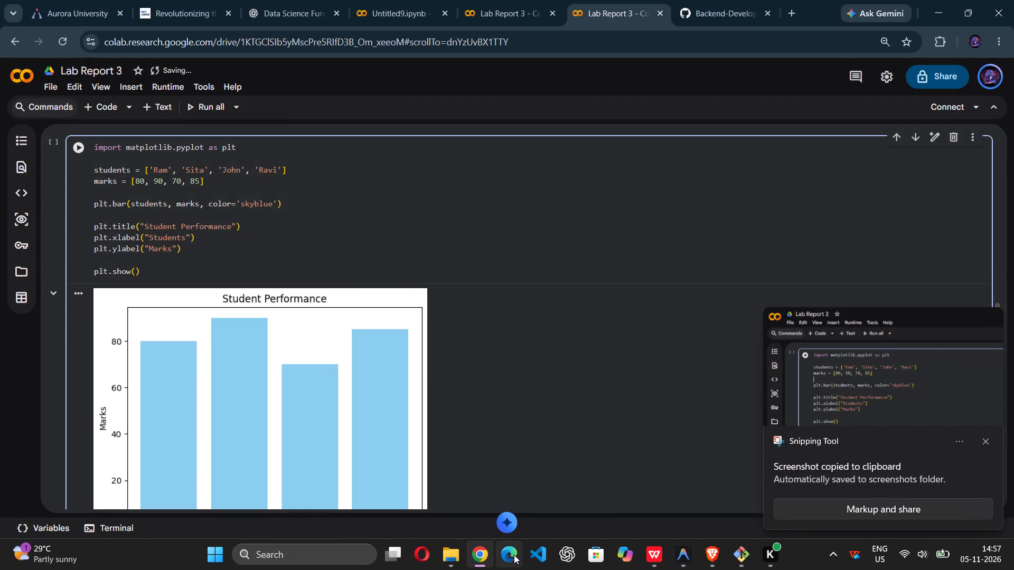
{"action": "left_click", "coordinate": [656, 560]}
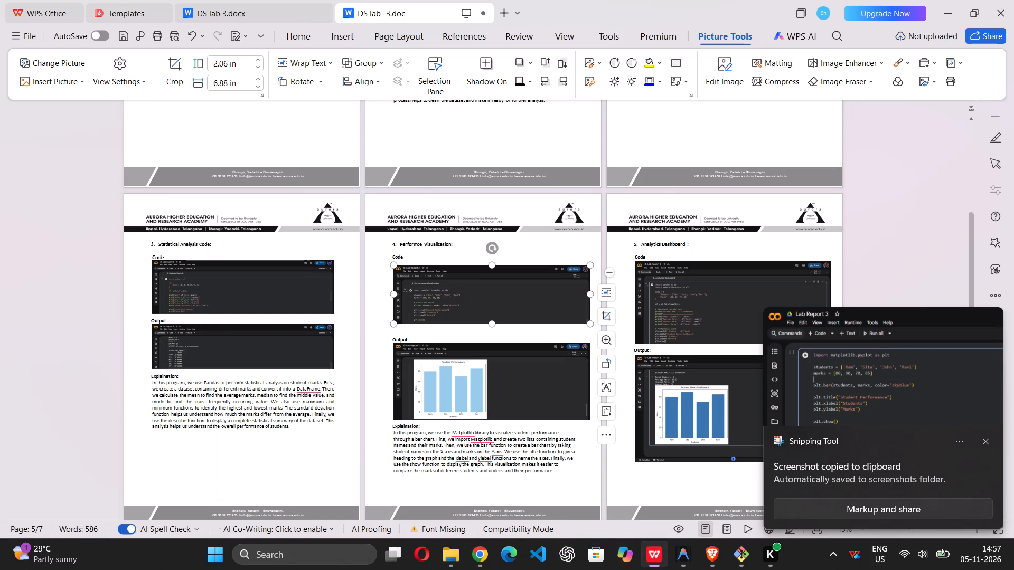
{"action": "left_click", "coordinate": [442, 293]}
{"action": "key", "text": "BackSpace"}
{"action": "key", "text": "ctrl+v"}
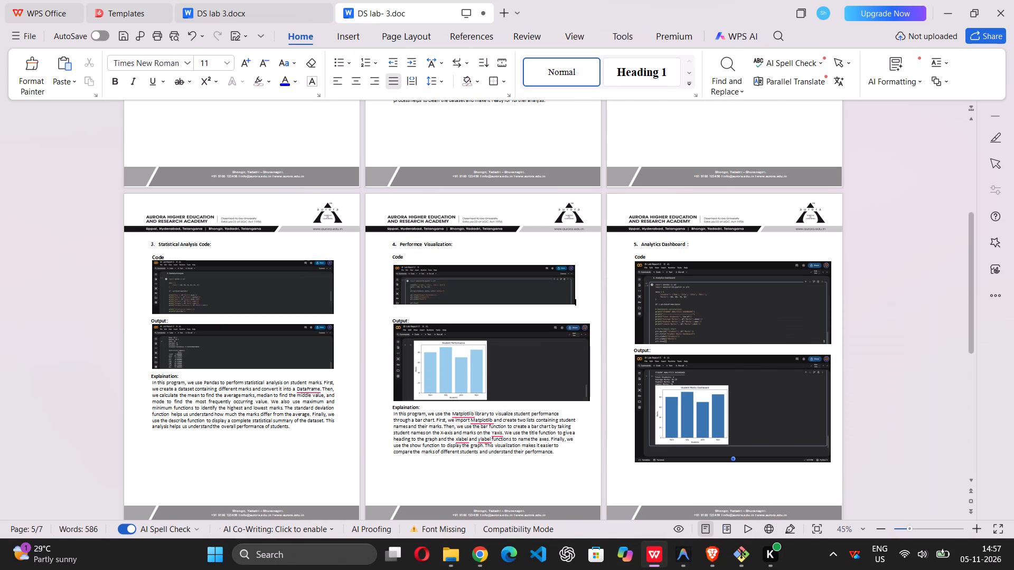
Replace the Performance Visualization output image with a new screenshot of the Colab header and the full Student Performance bar chart, without code.
{"action": "left_click", "coordinate": [536, 350]}
{"action": "key", "text": "BackSpace"}
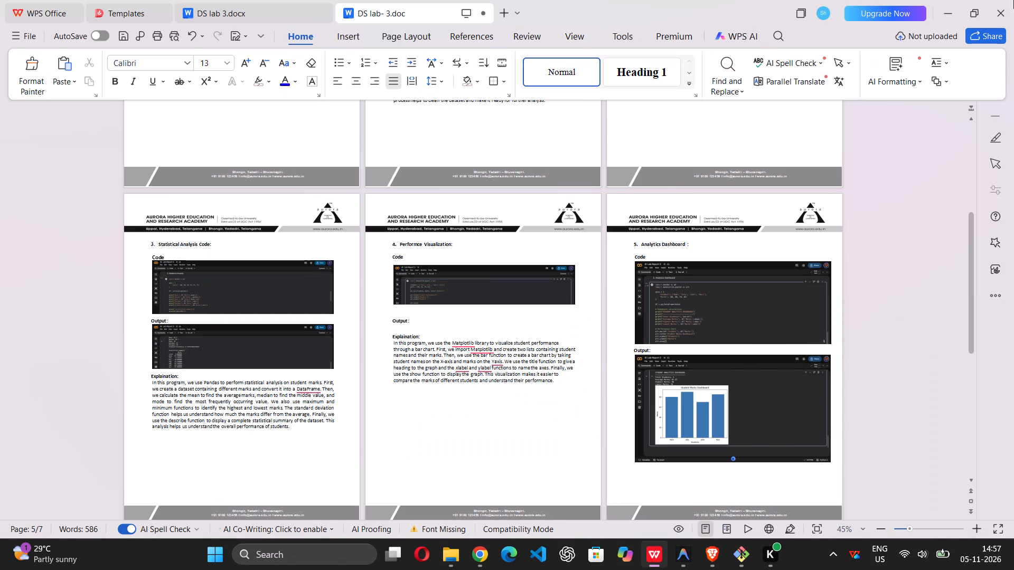
{"action": "left_click", "coordinate": [947, 5]}
{"action": "scroll", "coordinate": [660, 201], "scroll_direction": "down", "scroll_amount": 3}
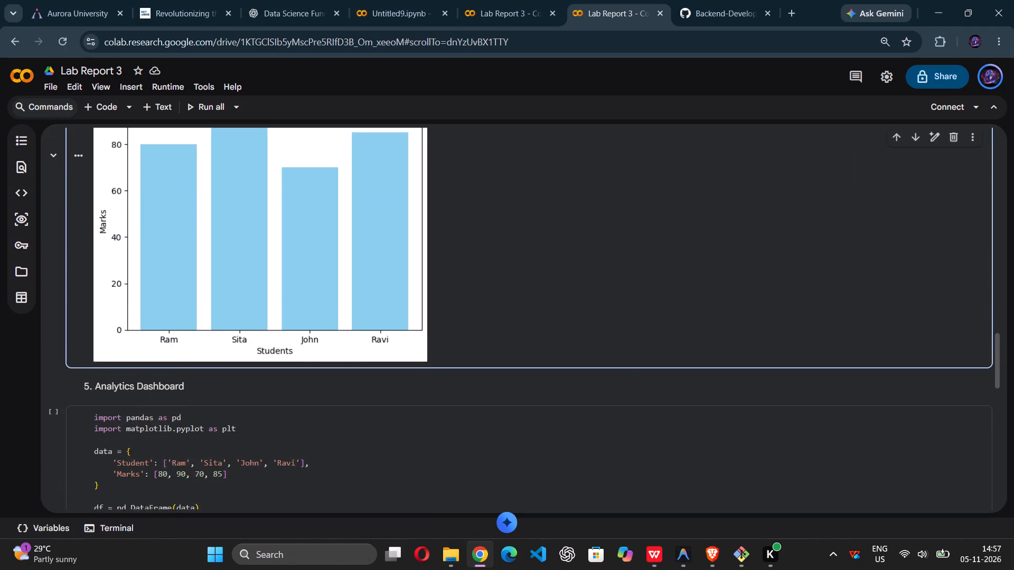
{"action": "scroll", "coordinate": [660, 201], "scroll_direction": "up", "scroll_amount": 2}
{"action": "scroll", "coordinate": [656, 189], "scroll_direction": "down", "scroll_amount": 2}
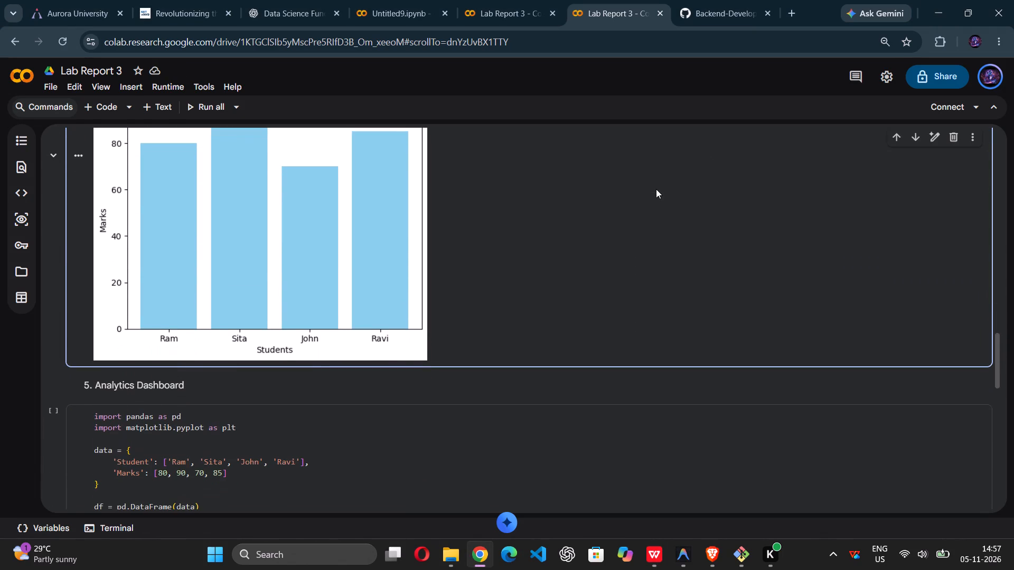
{"action": "scroll", "coordinate": [656, 189], "scroll_direction": "up", "scroll_amount": 1}
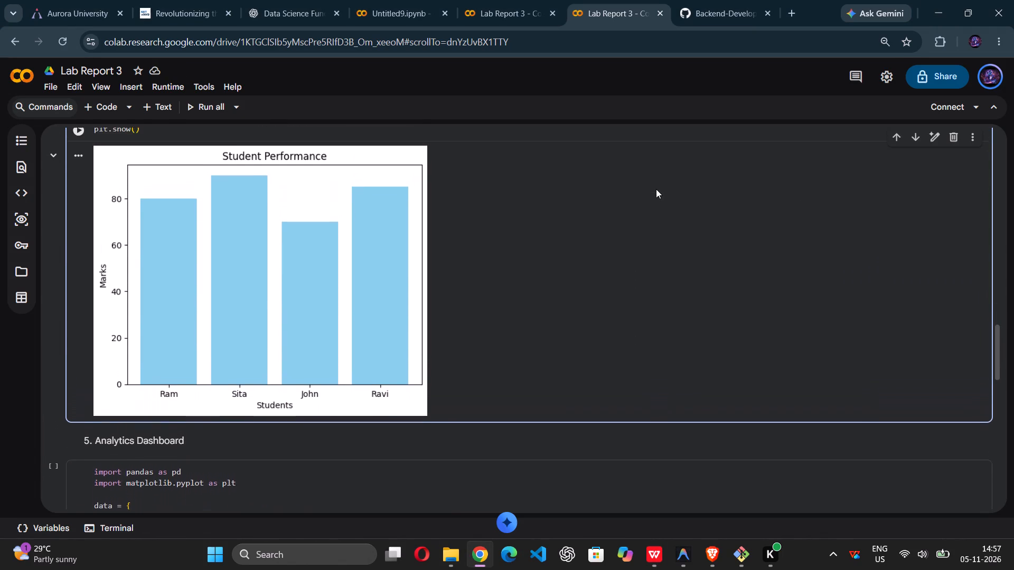
{"action": "scroll", "coordinate": [656, 189], "scroll_direction": "up", "scroll_amount": 1}
{"action": "key", "text": "Print"}
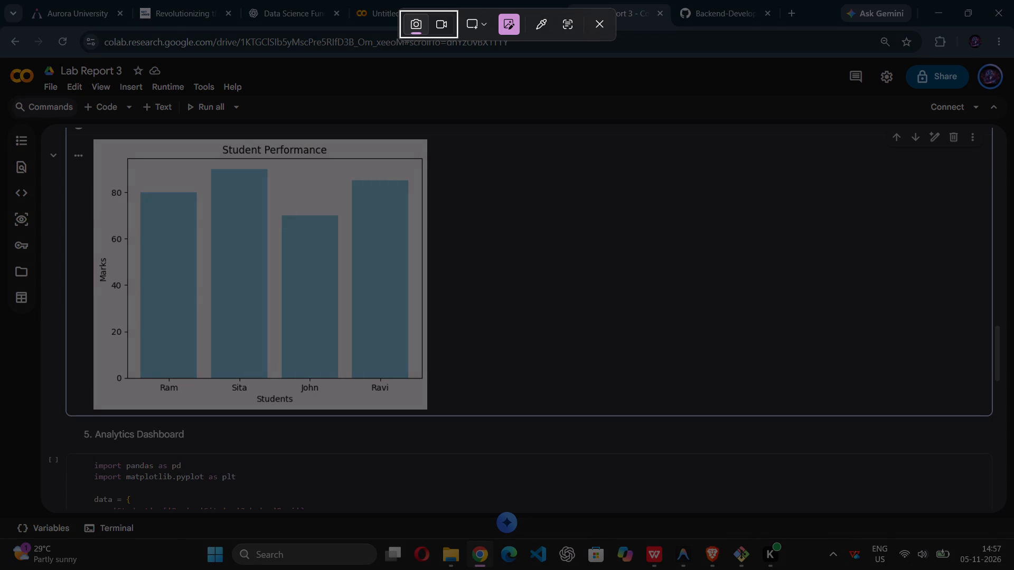
{"action": "left_click_drag", "start_coordinate": [0, 58], "coordinate": [1013, 395]}
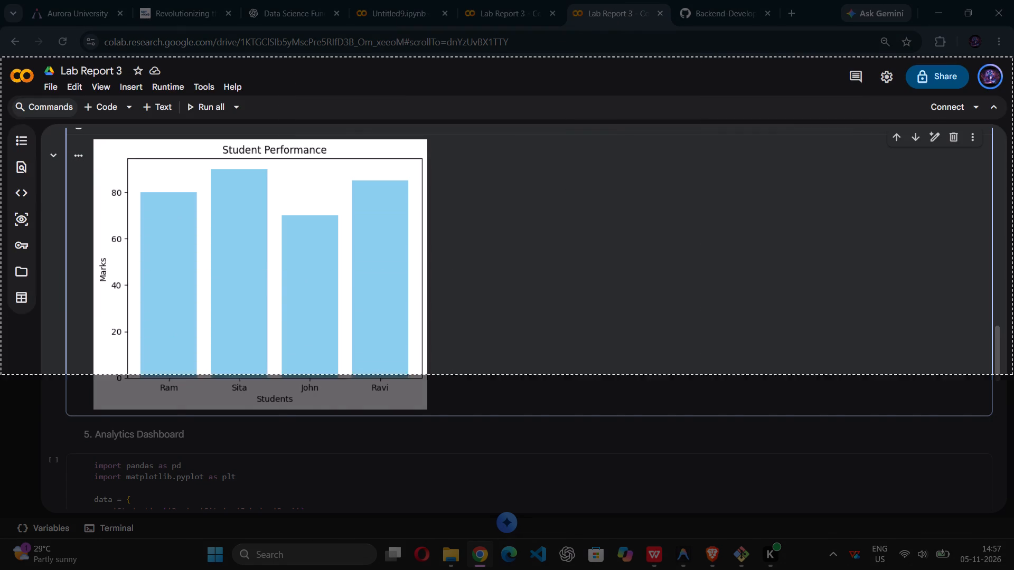
{"action": "left_click_drag", "start_coordinate": [1013, 395], "coordinate": [1013, 417]}
{"action": "key", "text": "ctrl+Return"}
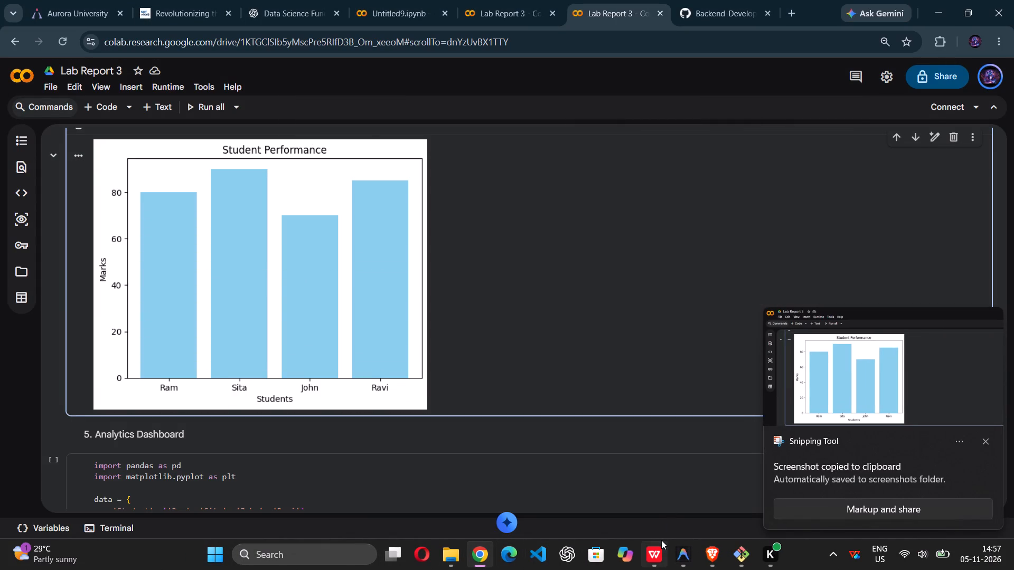
{"action": "left_click", "coordinate": [661, 540]}
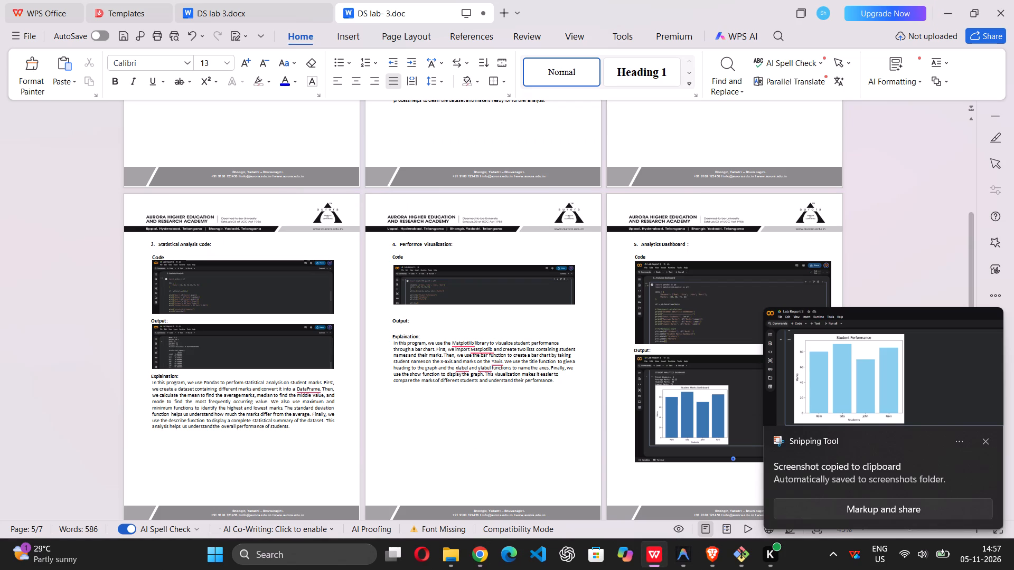
{"action": "key", "text": "ctrl+v"}
Delete the old code image under the Analytics Dashboard's Code label.
{"action": "left_click", "coordinate": [672, 295]}
{"action": "key", "text": "BackSpace"}
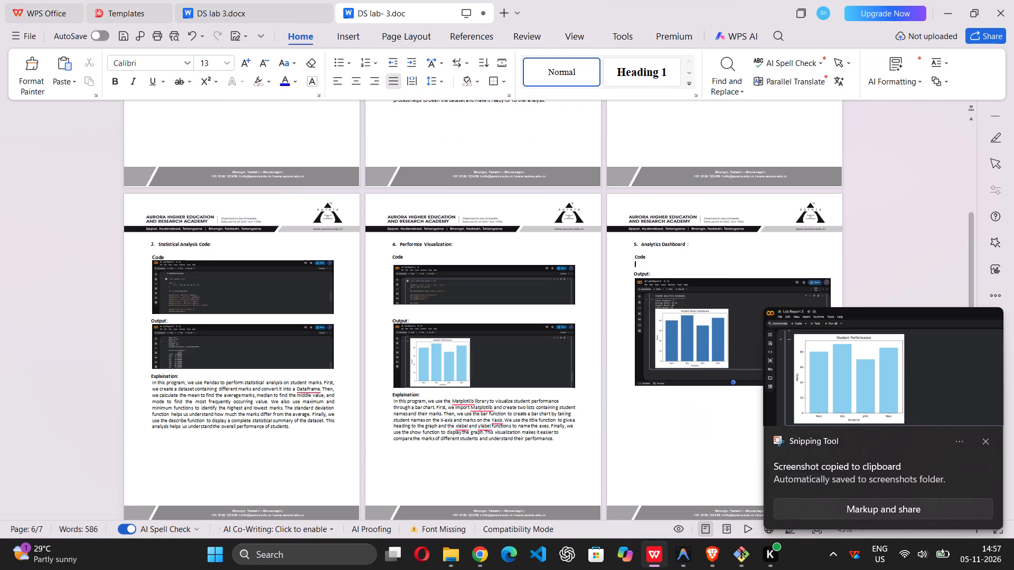
Switch to Colab and delete the # Dashboard calculations and # Performance chart comment lines from the Analytics Dashboard cell.
{"action": "left_click", "coordinate": [951, 0]}
{"action": "scroll", "coordinate": [773, 362], "scroll_direction": "down", "scroll_amount": 4}
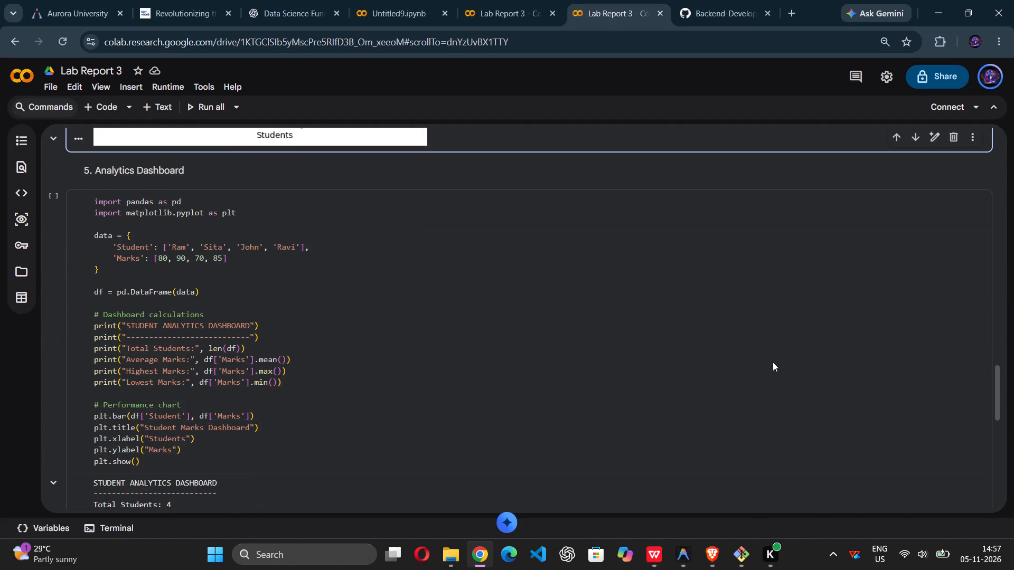
{"action": "scroll", "coordinate": [773, 362], "scroll_direction": "down", "scroll_amount": 1}
{"action": "scroll", "coordinate": [773, 362], "scroll_direction": "up", "scroll_amount": 1}
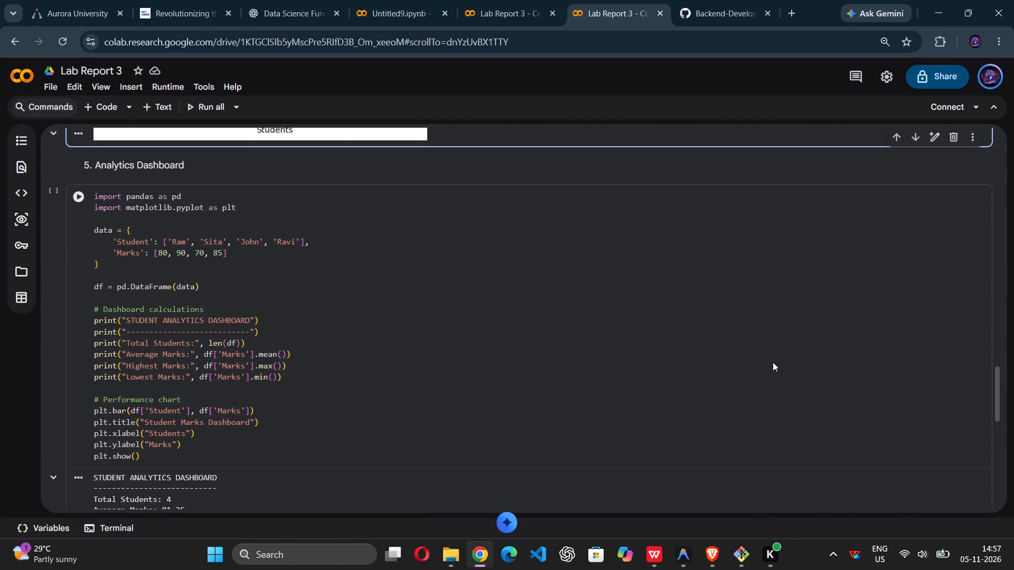
{"action": "scroll", "coordinate": [773, 362], "scroll_direction": "up", "scroll_amount": 1}
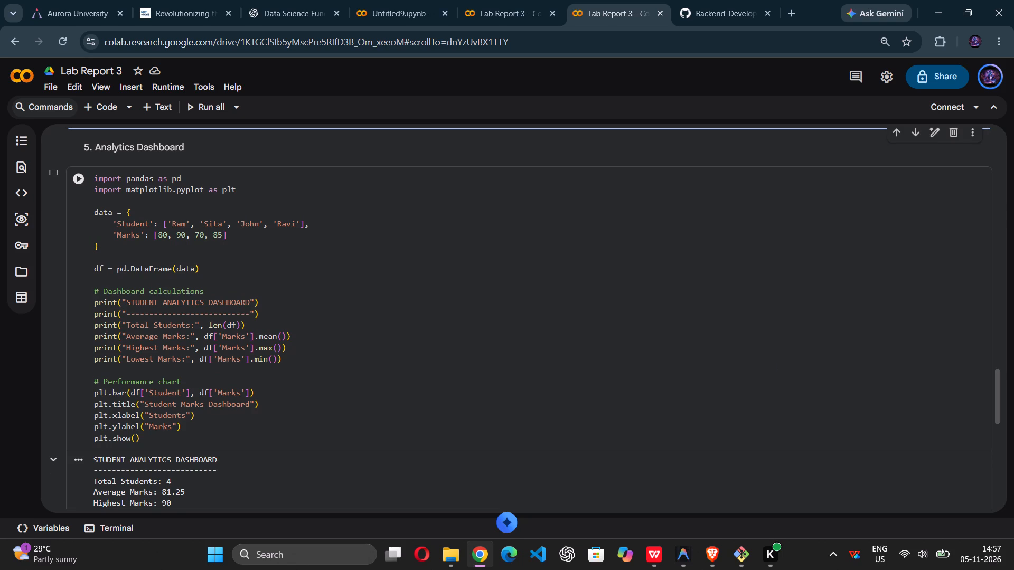
{"action": "left_click_drag", "start_coordinate": [214, 289], "coordinate": [35, 287]}
{"action": "key", "text": "BackSpace"}
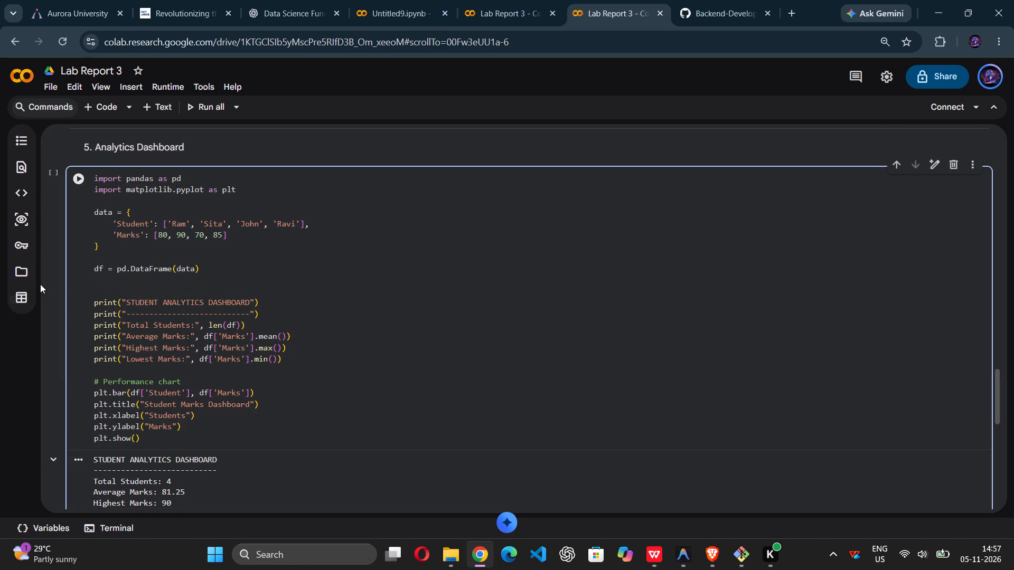
{"action": "key", "text": "BackSpace"}
{"action": "left_click_drag", "start_coordinate": [184, 367], "coordinate": [80, 372]}
{"action": "key", "text": "BackSpace"}
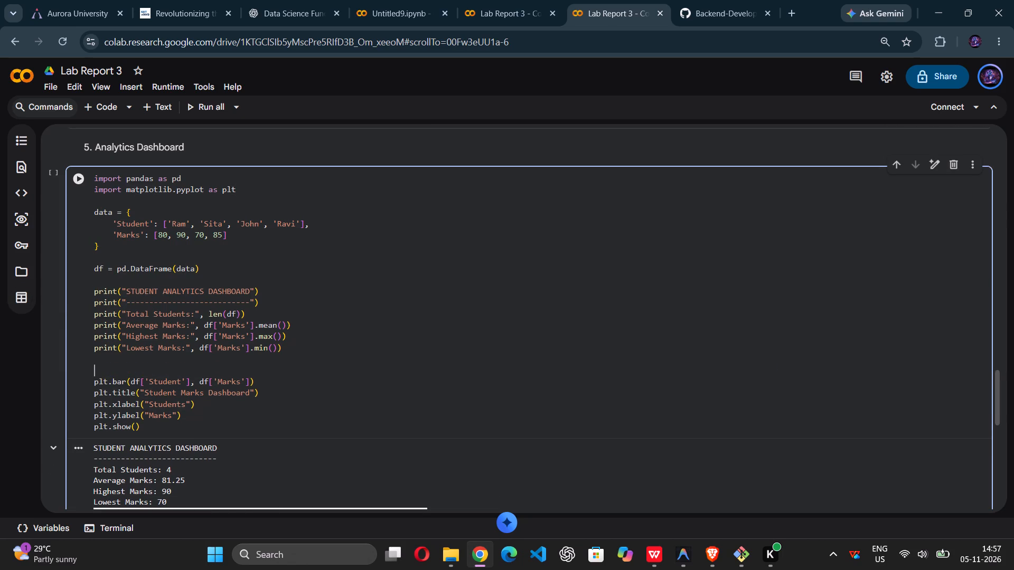
{"action": "key", "text": "BackSpace"}
Capture the Colab header and comment-free Analytics Dashboard code through plt.show(), and paste it under the report section's Code label.
{"action": "key", "text": "Print"}
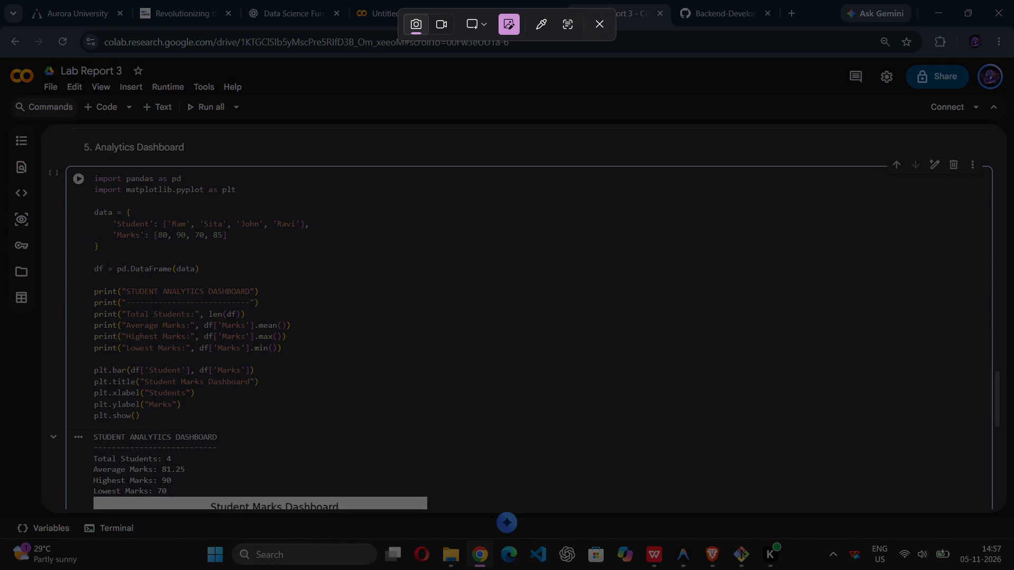
{"action": "left_click_drag", "start_coordinate": [0, 54], "coordinate": [1013, 429]}
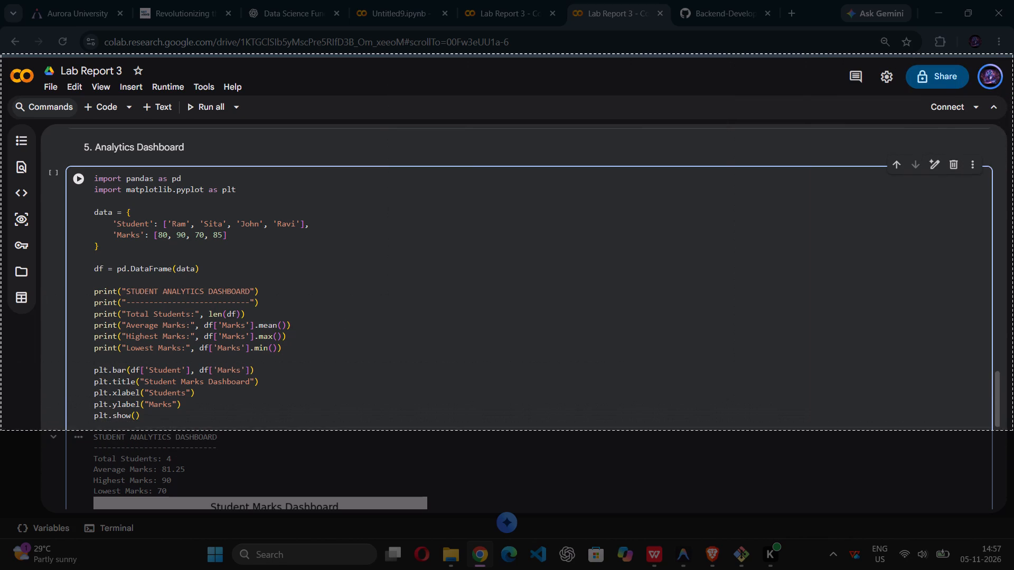
{"action": "left_click_drag", "start_coordinate": [1013, 429], "coordinate": [1013, 427]}
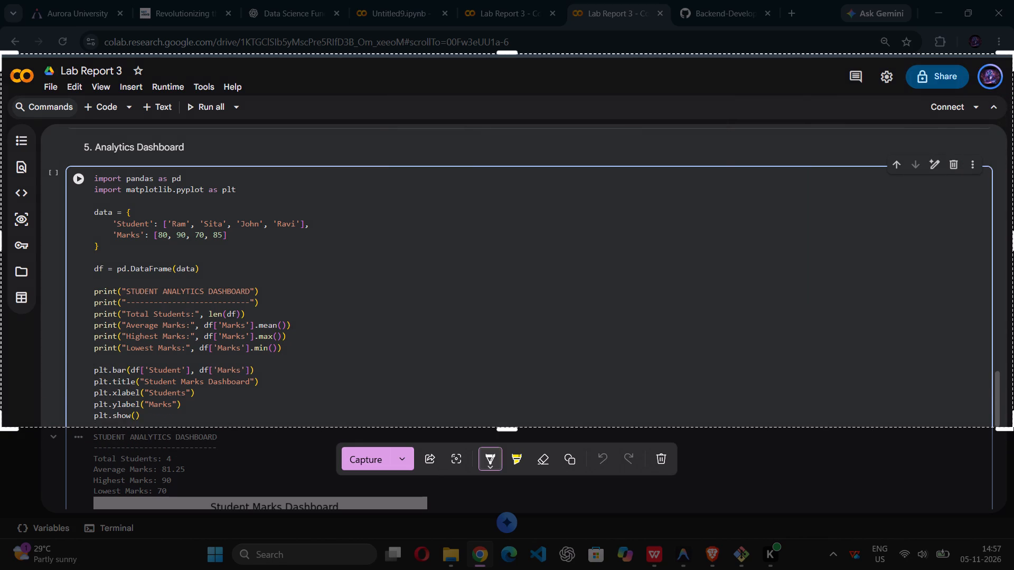
{"action": "key", "text": "ctrl+Return"}
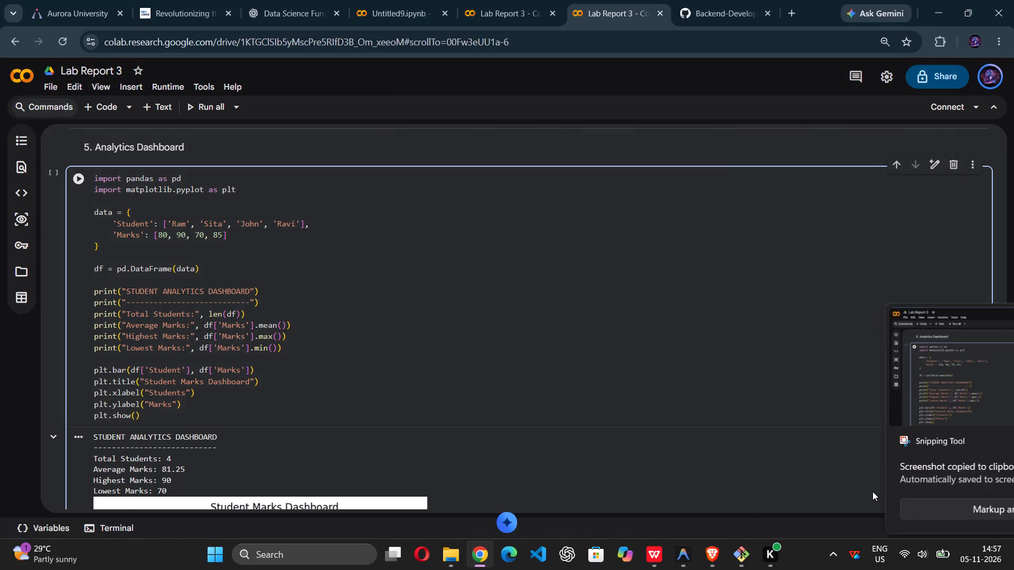
{"action": "left_click", "coordinate": [661, 551]}
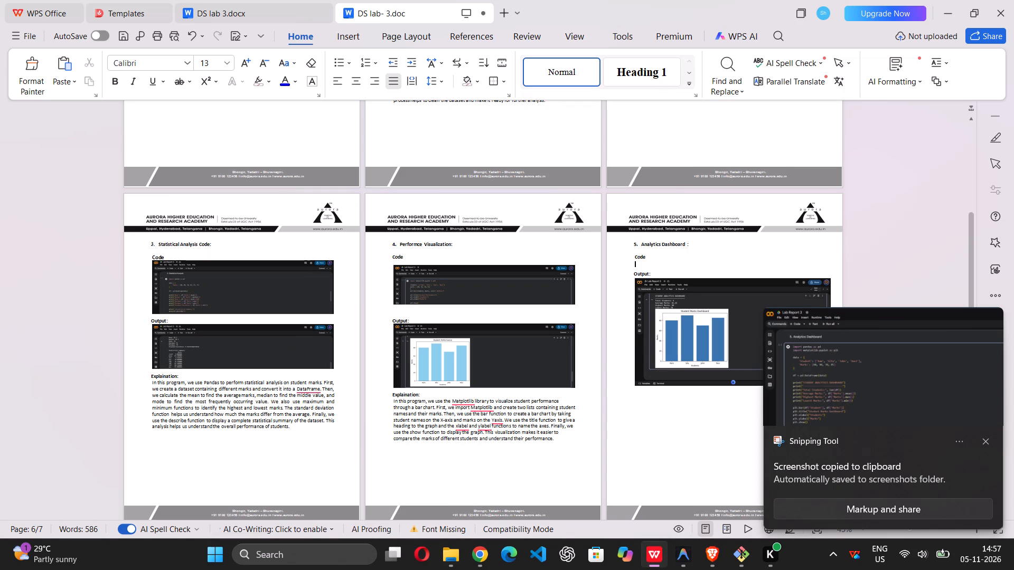
{"action": "key", "text": "ctrl+v"}
Replace the Analytics Dashboard output image with a new Colab screenshot showing the dashboard statistics and the full Student Marks Dashboard chart.
{"action": "left_click", "coordinate": [681, 391]}
{"action": "key", "text": "BackSpace"}
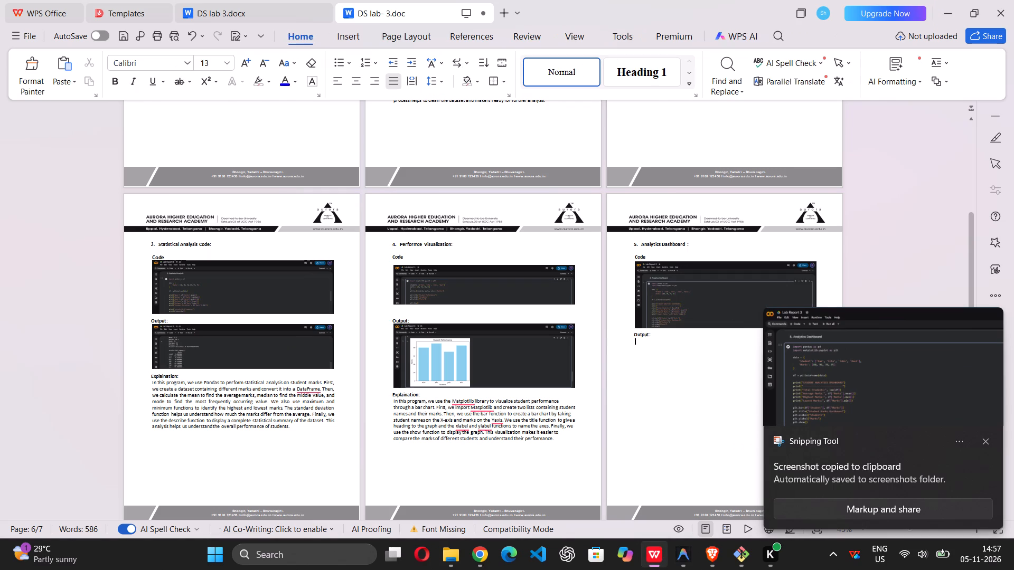
{"action": "left_click", "coordinate": [480, 556]}
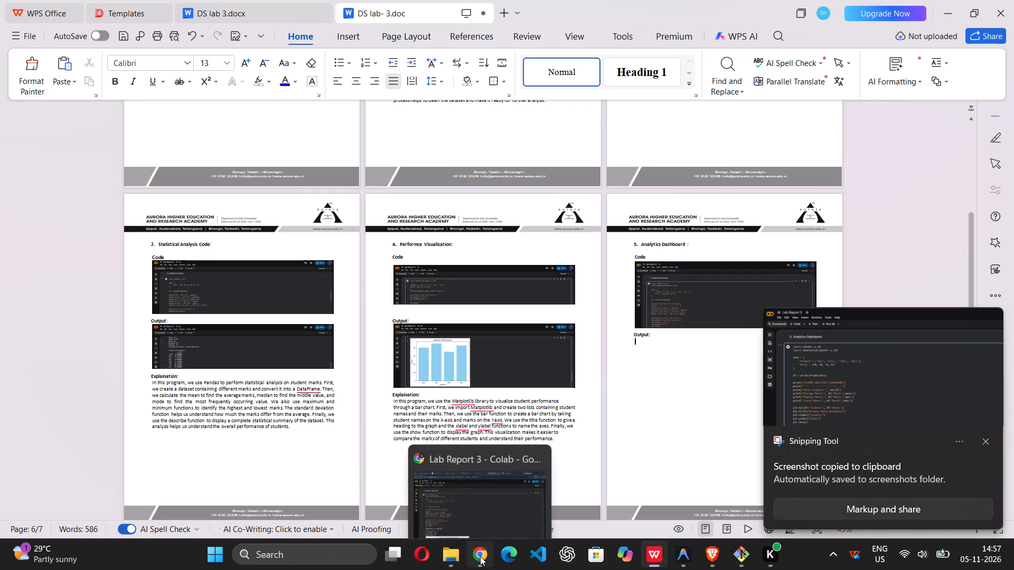
{"action": "scroll", "coordinate": [433, 370], "scroll_direction": "down", "scroll_amount": 5}
{"action": "scroll", "coordinate": [436, 369], "scroll_direction": "up", "scroll_amount": 1}
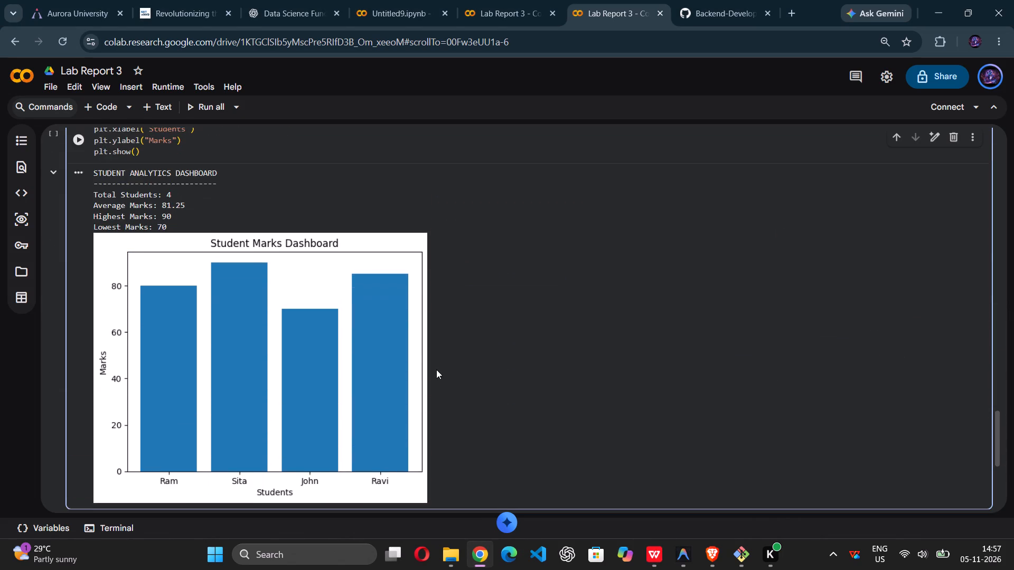
{"action": "scroll", "coordinate": [436, 369], "scroll_direction": "down", "scroll_amount": 1}
{"action": "scroll", "coordinate": [436, 369], "scroll_direction": "up", "scroll_amount": 1}
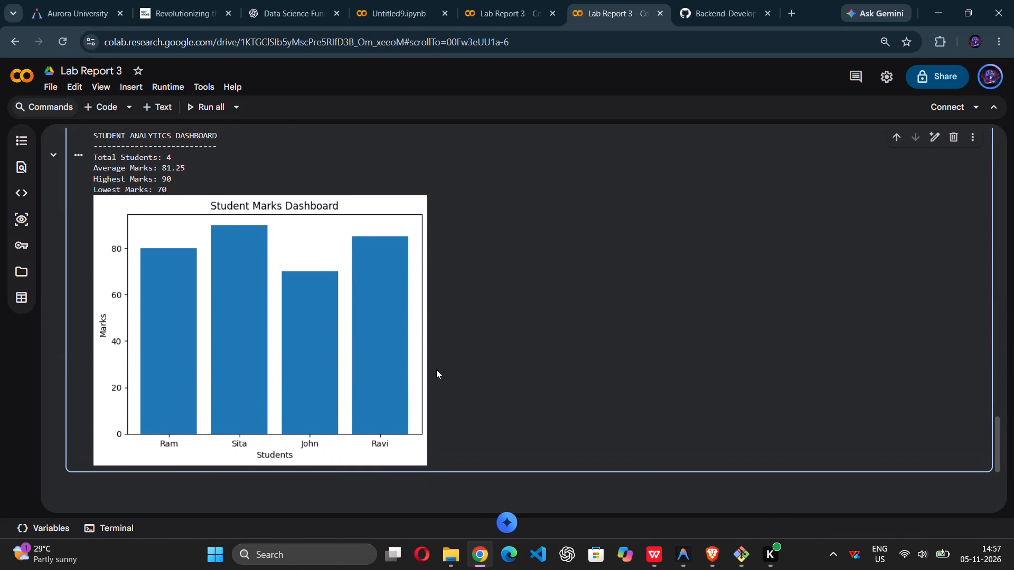
{"action": "scroll", "coordinate": [436, 369], "scroll_direction": "up", "scroll_amount": 1}
{"action": "key", "text": "Print"}
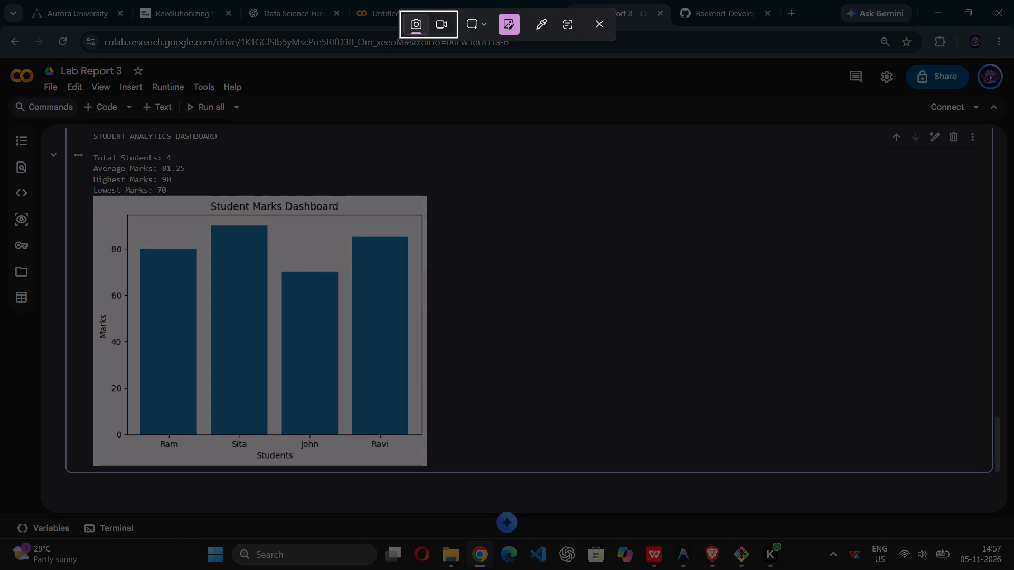
{"action": "left_click_drag", "start_coordinate": [0, 60], "coordinate": [1013, 463]}
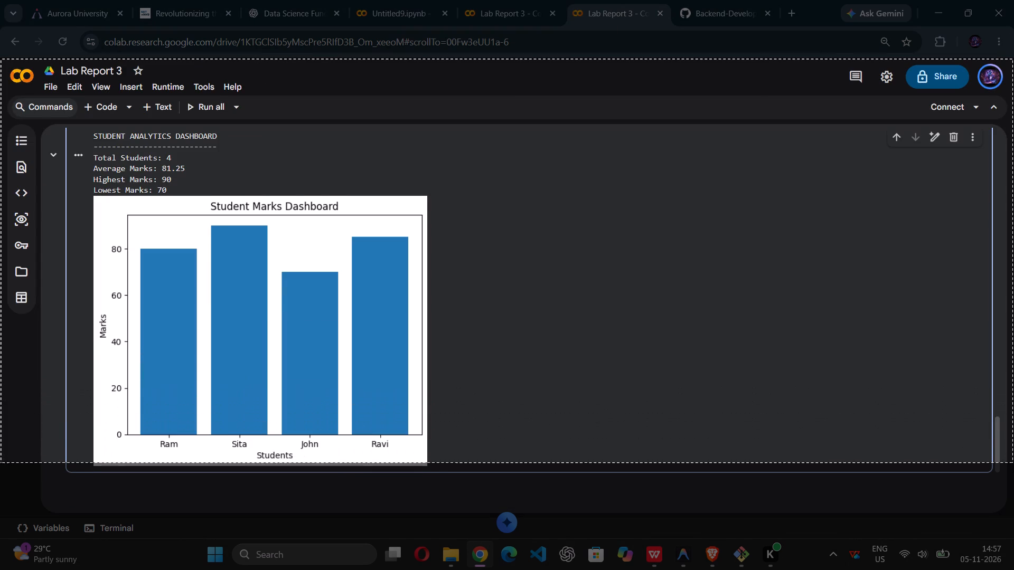
{"action": "left_click_drag", "start_coordinate": [1013, 463], "coordinate": [1013, 467]}
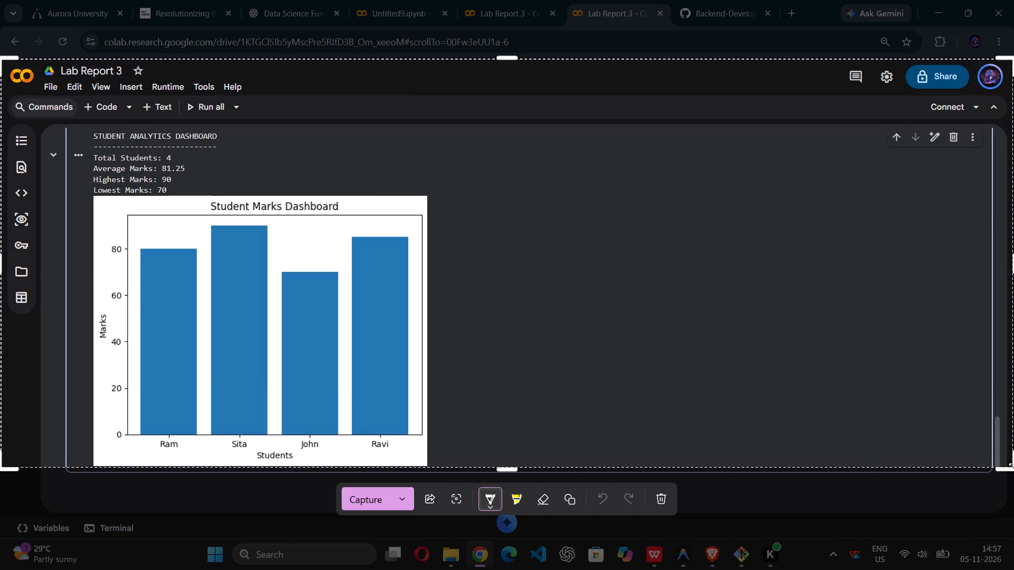
{"action": "key", "text": "ctrl+Return"}
{"action": "left_click", "coordinate": [659, 548]}
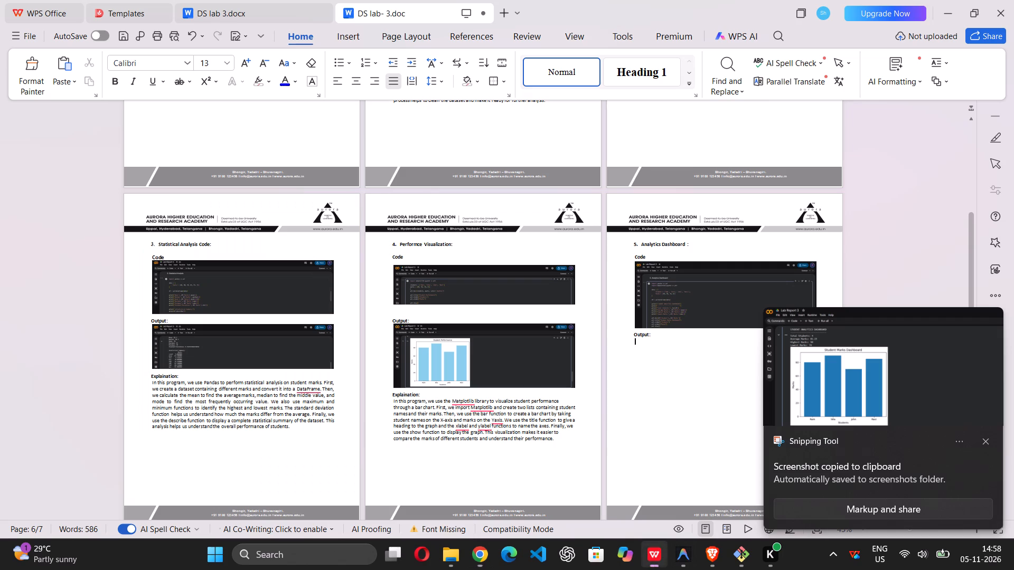
{"action": "key", "text": "ctrl+v"}
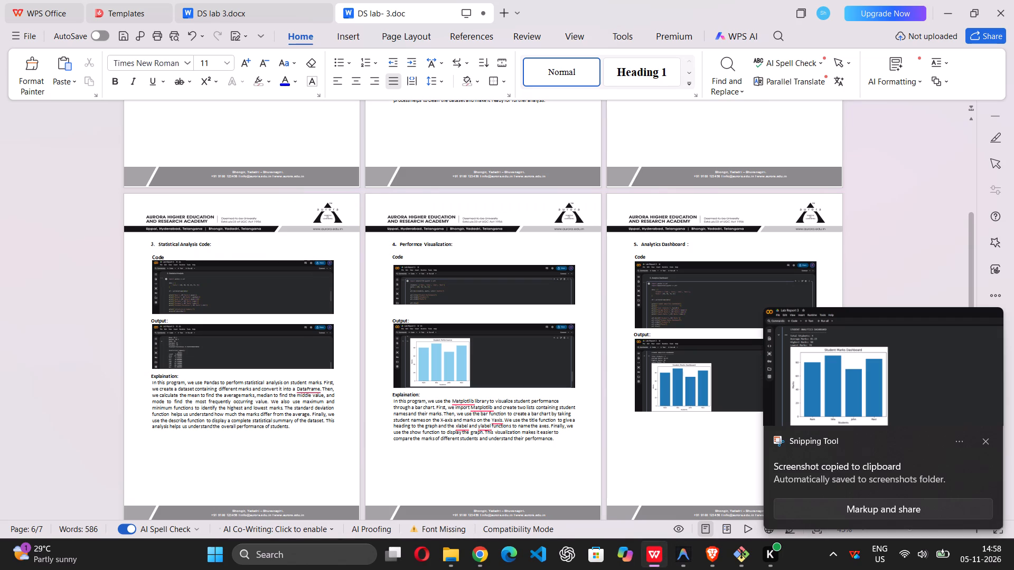
Save the DS lab- 3 report with the replaced Analytics Dashboard screenshots.
{"action": "left_click", "coordinate": [666, 450]}
{"action": "key", "text": "ctrl+s"}
{"action": "key", "text": "ctrl+s"}
{"action": "key", "text": "ctrl+s"}
{"action": "key", "text": "ctrl+s"}
Correct the misspelled last word of the Module Title on the cover page to the suggested "analytics" and save the report.
{"action": "scroll", "coordinate": [666, 450], "scroll_direction": "up", "scroll_amount": 9}
{"action": "scroll", "coordinate": [664, 434], "scroll_direction": "down", "scroll_amount": 3}
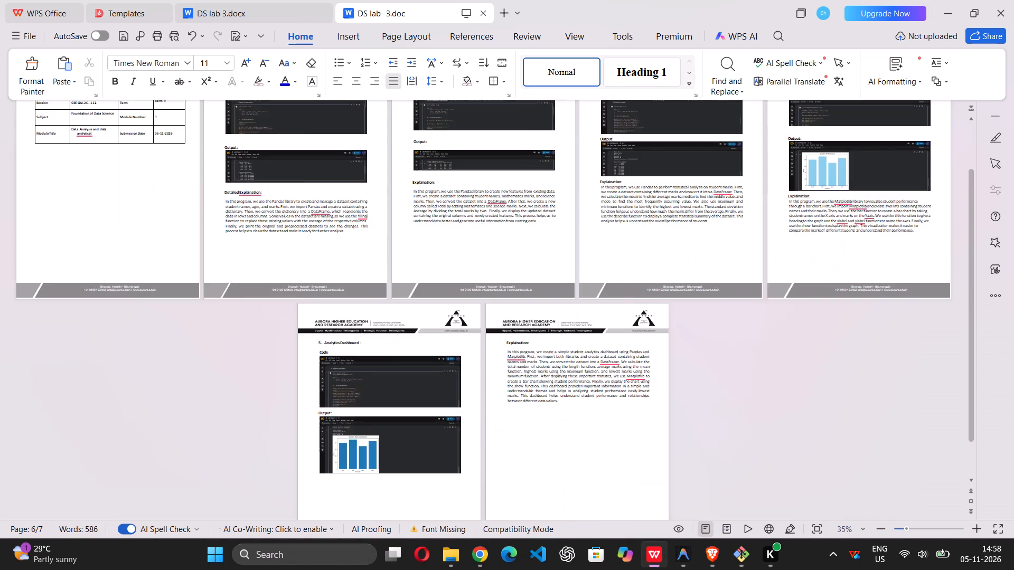
{"action": "scroll", "coordinate": [664, 434], "scroll_direction": "down", "scroll_amount": 2, "text": "ctrl"}
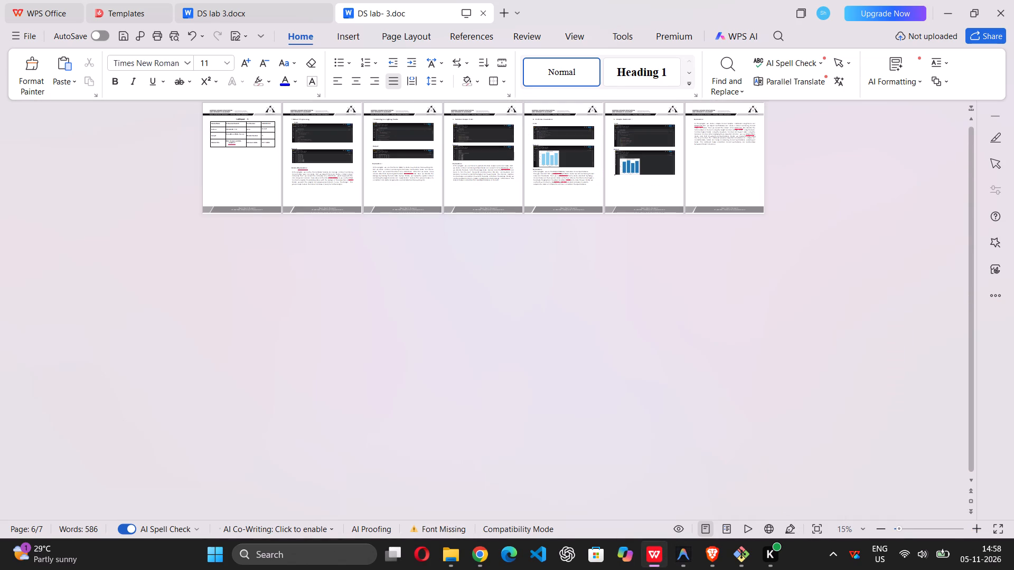
{"action": "scroll", "coordinate": [664, 434], "scroll_direction": "up", "scroll_amount": 3, "text": "ctrl"}
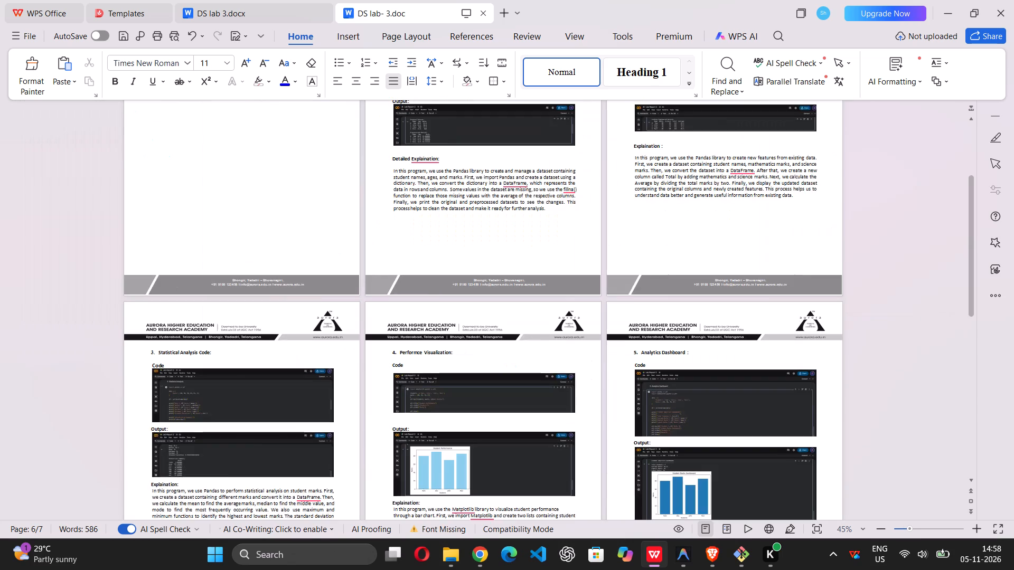
{"action": "scroll", "coordinate": [664, 434], "scroll_direction": "down", "scroll_amount": 6}
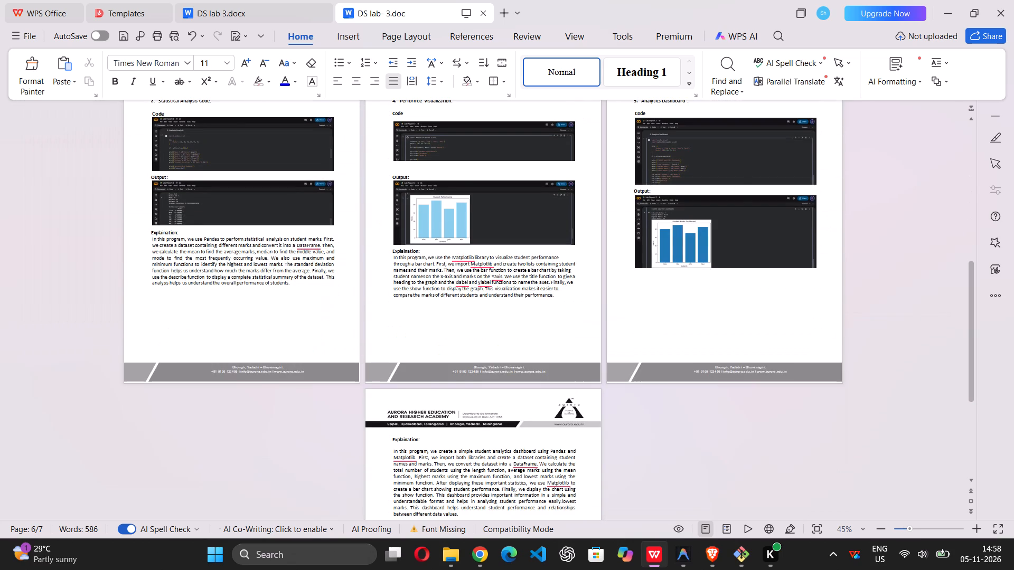
{"action": "scroll", "coordinate": [664, 434], "scroll_direction": "up", "scroll_amount": 4}
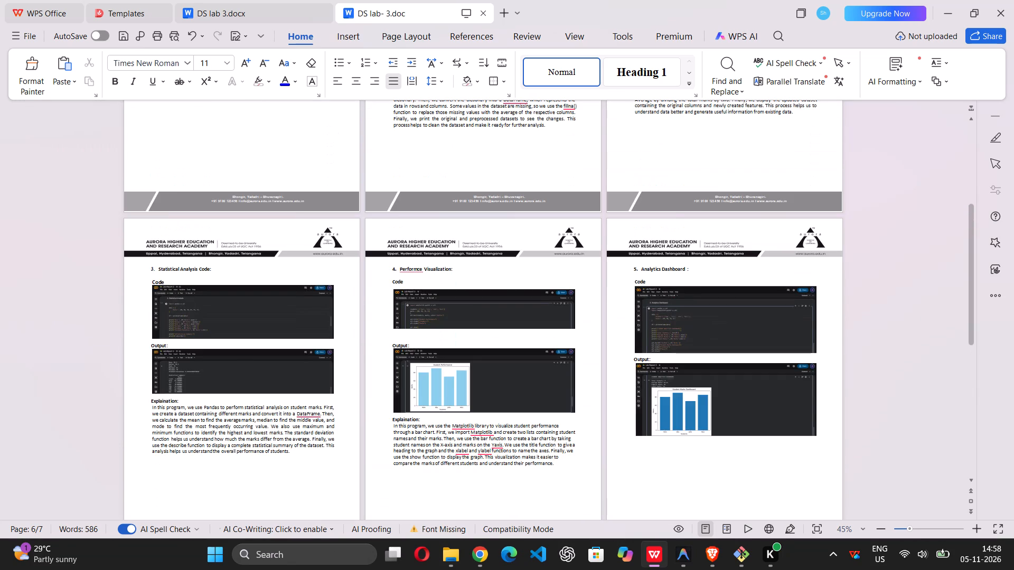
{"action": "scroll", "coordinate": [664, 434], "scroll_direction": "up", "scroll_amount": 8}
{"action": "scroll", "coordinate": [664, 434], "scroll_direction": "up", "scroll_amount": 3, "text": "ctrl"}
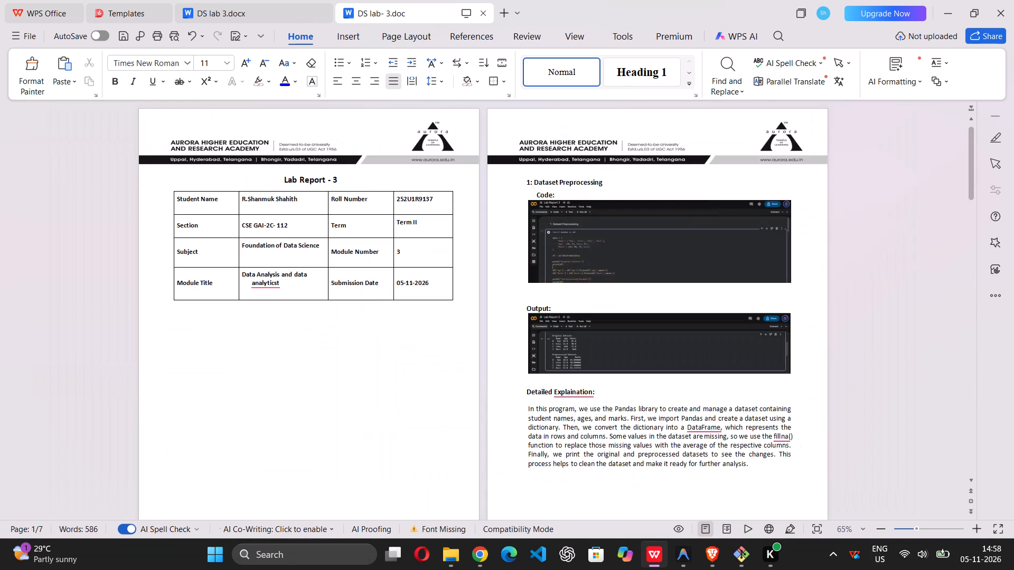
{"action": "scroll", "coordinate": [664, 434], "scroll_direction": "up", "scroll_amount": 3}
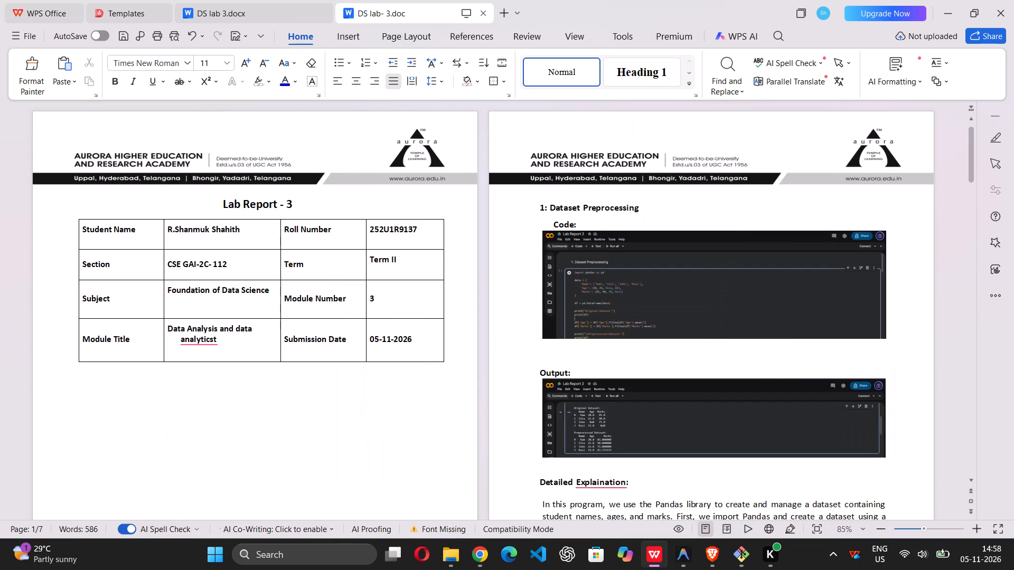
{"action": "left_click", "coordinate": [187, 341]}
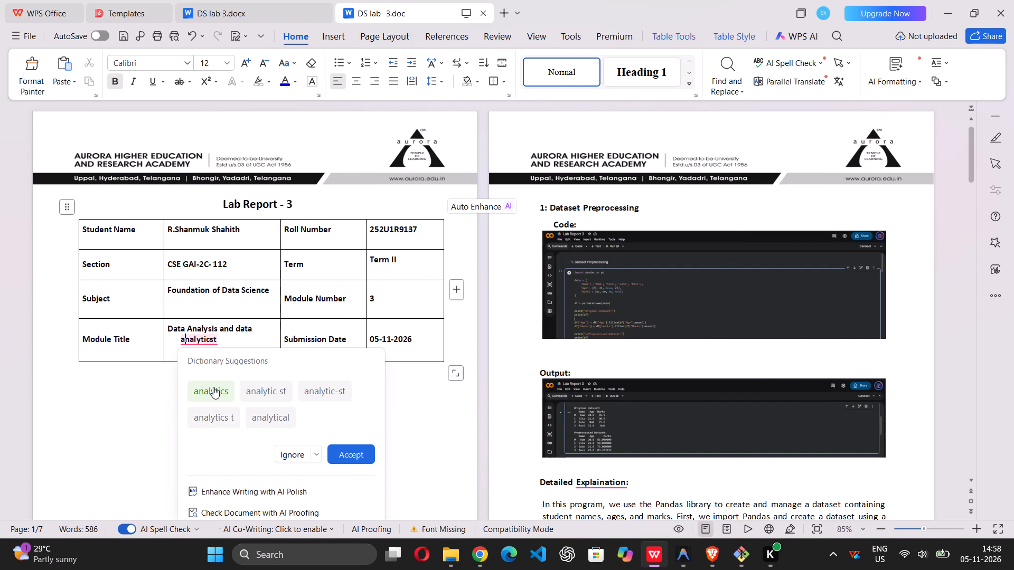
{"action": "left_click", "coordinate": [213, 387]}
{"action": "left_click", "coordinate": [356, 454]}
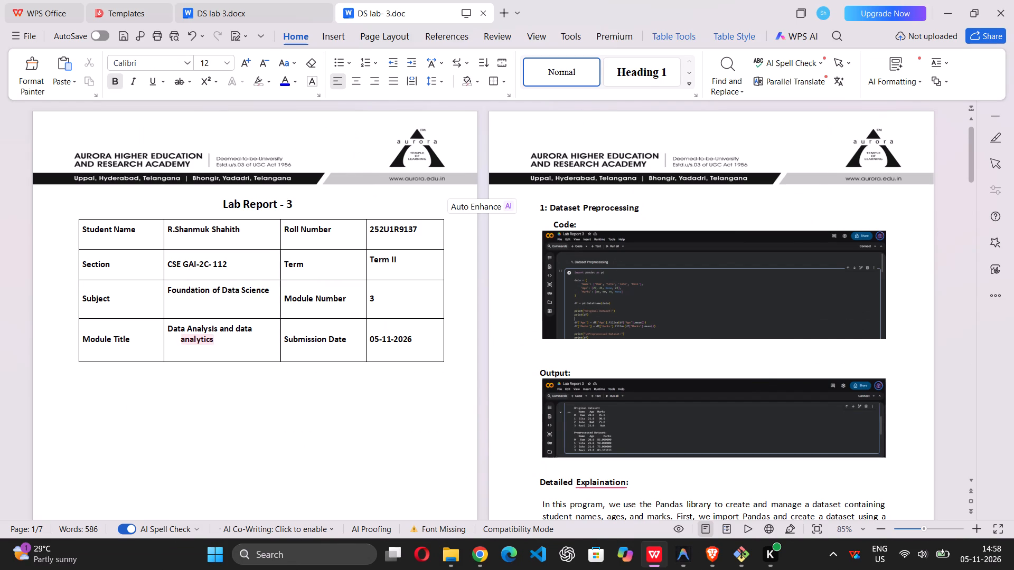
{"action": "left_click", "coordinate": [330, 427]}
{"action": "key", "text": "ctrl+s"}
{"action": "key", "text": "ctrl+s"}
{"action": "key", "text": "ctrl+s"}
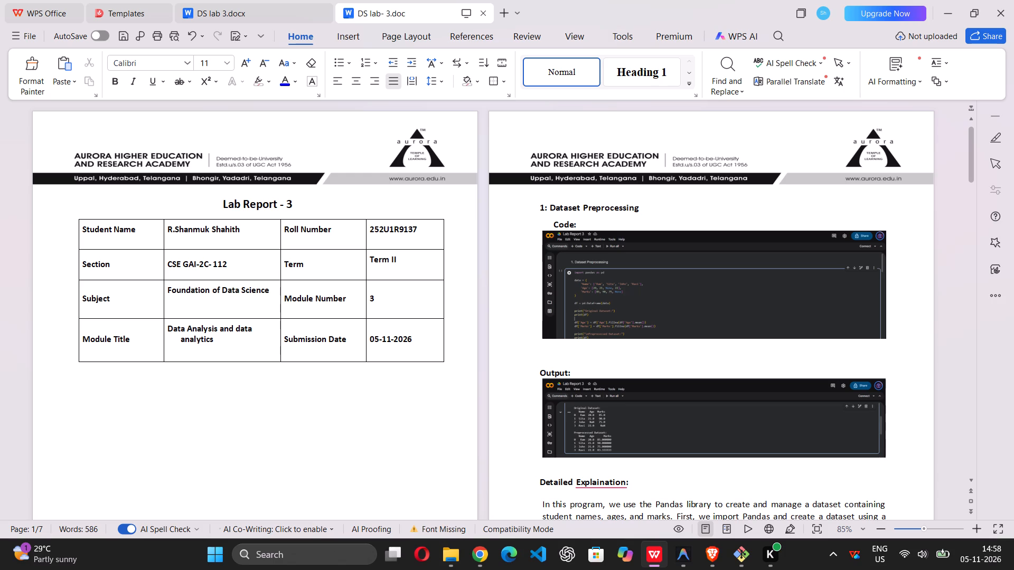
{"action": "key", "text": "ctrl+s"}
Set the font size to 13 for everything from the Dataset Preprocessing heading through the final Analytics Dashboard explanation.
{"action": "scroll", "coordinate": [330, 427], "scroll_direction": "up", "scroll_amount": 3}
{"action": "scroll", "coordinate": [330, 427], "scroll_direction": "down", "scroll_amount": 3}
{"action": "scroll", "coordinate": [330, 427], "scroll_direction": "up", "scroll_amount": 3}
{"action": "scroll", "coordinate": [330, 427], "scroll_direction": "down", "scroll_amount": 6}
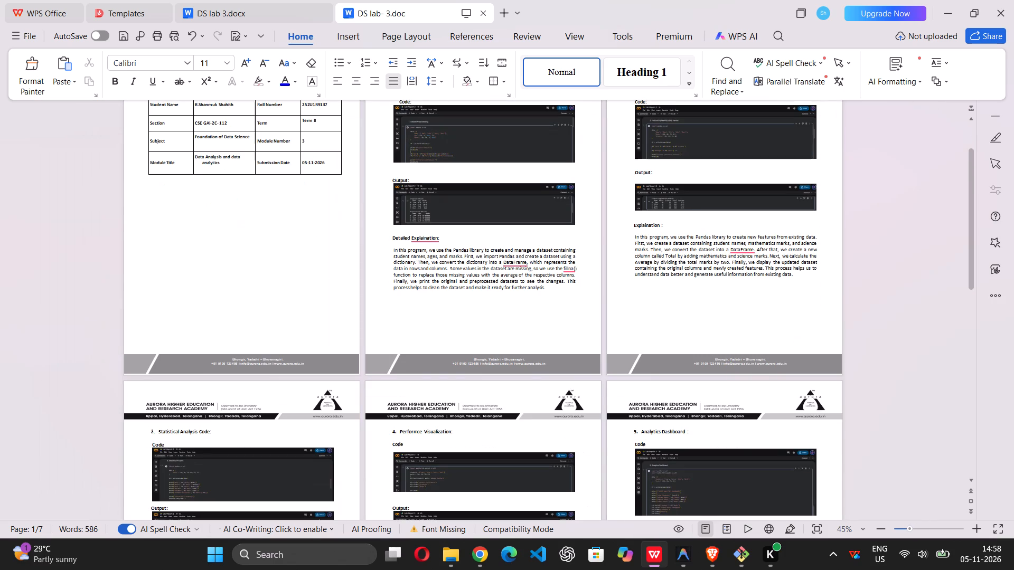
{"action": "scroll", "coordinate": [330, 427], "scroll_direction": "up", "scroll_amount": 2}
{"action": "scroll", "coordinate": [330, 427], "scroll_direction": "down", "scroll_amount": 1, "text": "ctrl"}
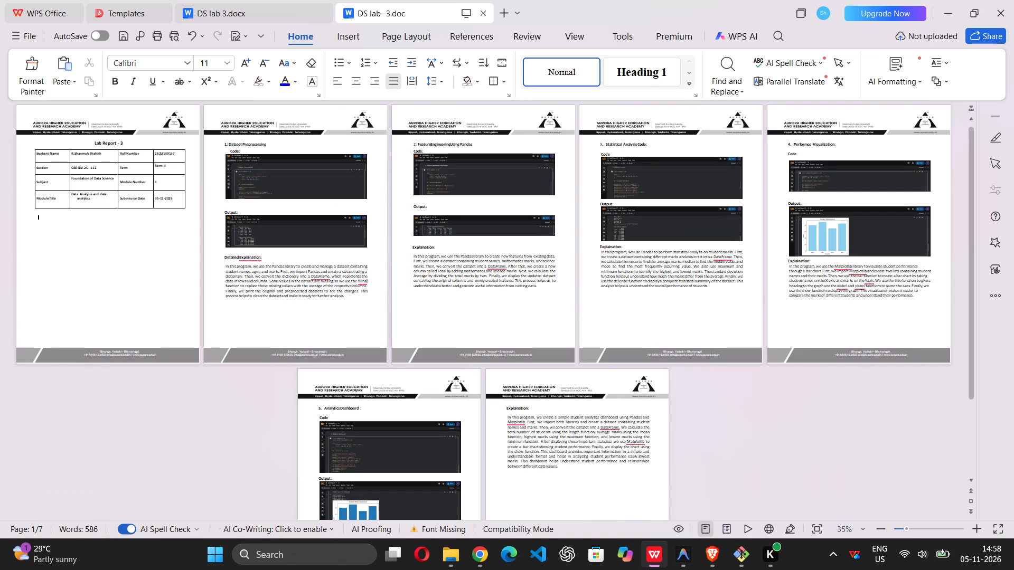
{"action": "left_click_drag", "start_coordinate": [224, 146], "coordinate": [600, 486]}
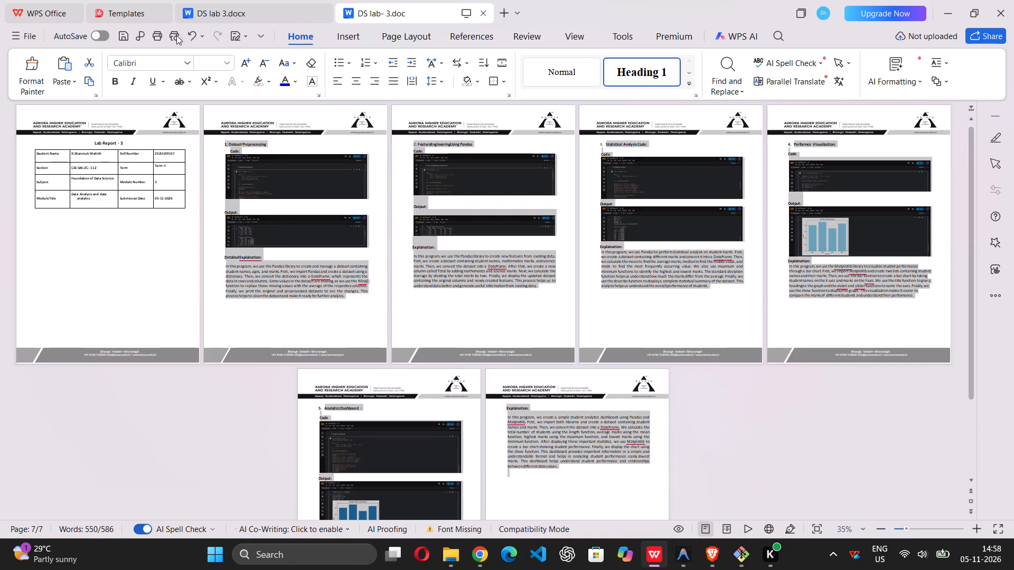
{"action": "left_click", "coordinate": [214, 58]}
{"action": "type", "text": "13"}
{"action": "key", "text": "Return"}
{"action": "left_click", "coordinate": [428, 313]}
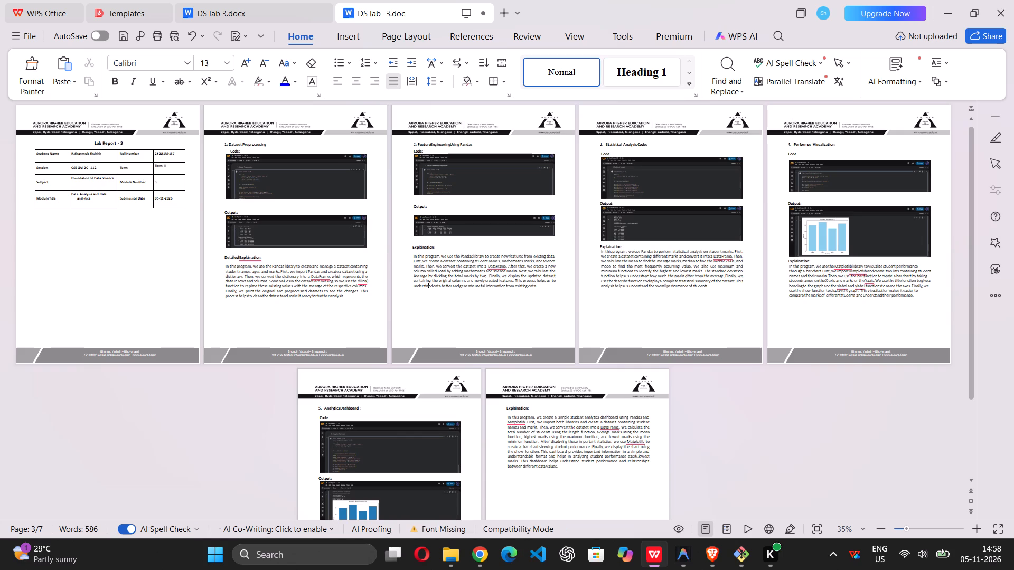
Save the DS lab- 3 report with the font size change.
{"action": "scroll", "coordinate": [317, 318], "scroll_direction": "up", "scroll_amount": 3, "text": "ctrl"}
{"action": "key", "text": "ctrl+s"}
{"action": "key", "text": "ctrl+s"}
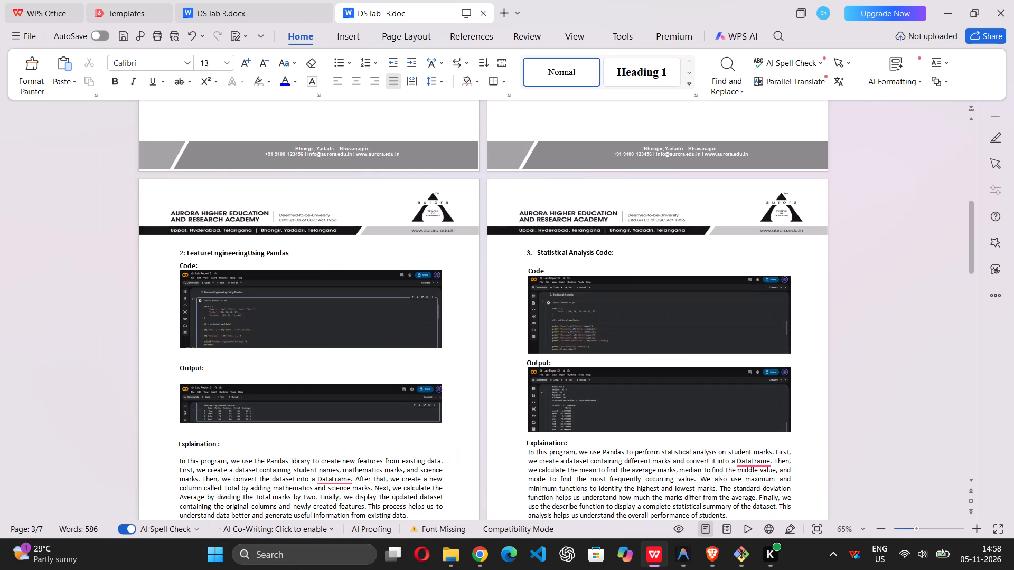
{"action": "key", "text": "ctrl+s"}
{"action": "key", "text": "ctrl+s"}
{"action": "key", "text": "ctrl+s"}
{"action": "key", "text": "ctrl+s"}
{"action": "key", "text": "ctrl+s"}
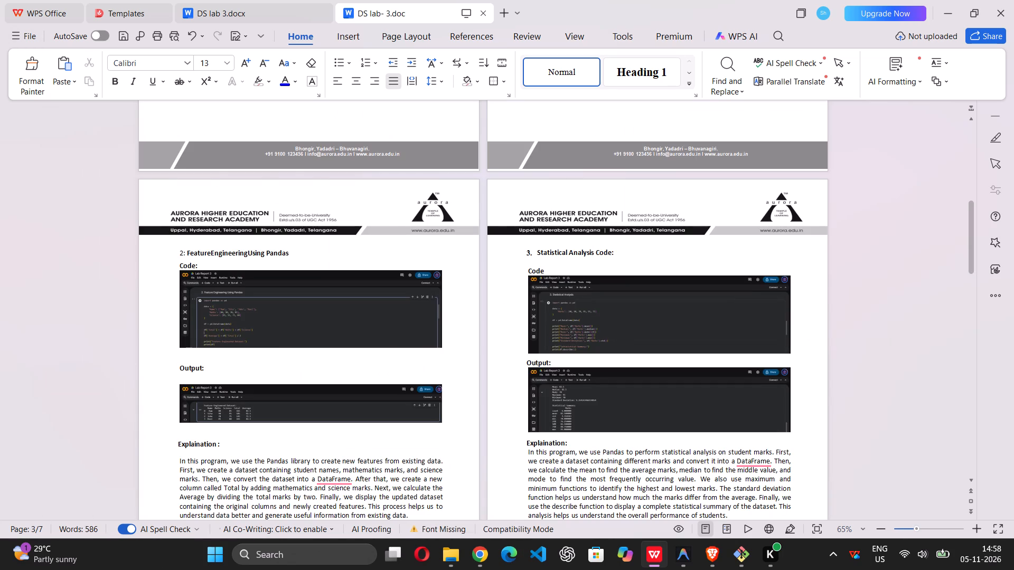
{"action": "left_click", "coordinate": [112, 208]}
{"action": "left_click", "coordinate": [281, 124]}
{"action": "key", "text": "ctrl+s"}
{"action": "key", "text": "ctrl+s"}
{"action": "key", "text": "ctrl+s"}
{"action": "key", "text": "ctrl+s"}
{"action": "key", "text": "ctrl+s"}
{"action": "key", "text": "ctrl+s"}
{"action": "key", "text": "ctrl+s"}
Export pages 1 to 7 of DS lab- 3.doc as a standard-quality PDF to the source folder.
{"action": "left_click", "coordinate": [30, 35]}
{"action": "left_click", "coordinate": [103, 221]}
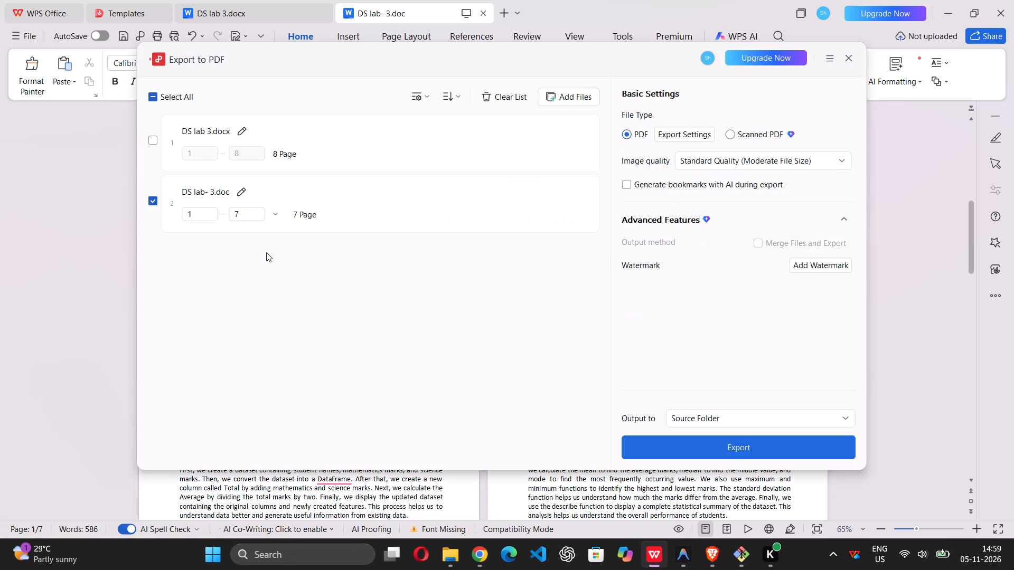
{"action": "left_click", "coordinate": [696, 446]}
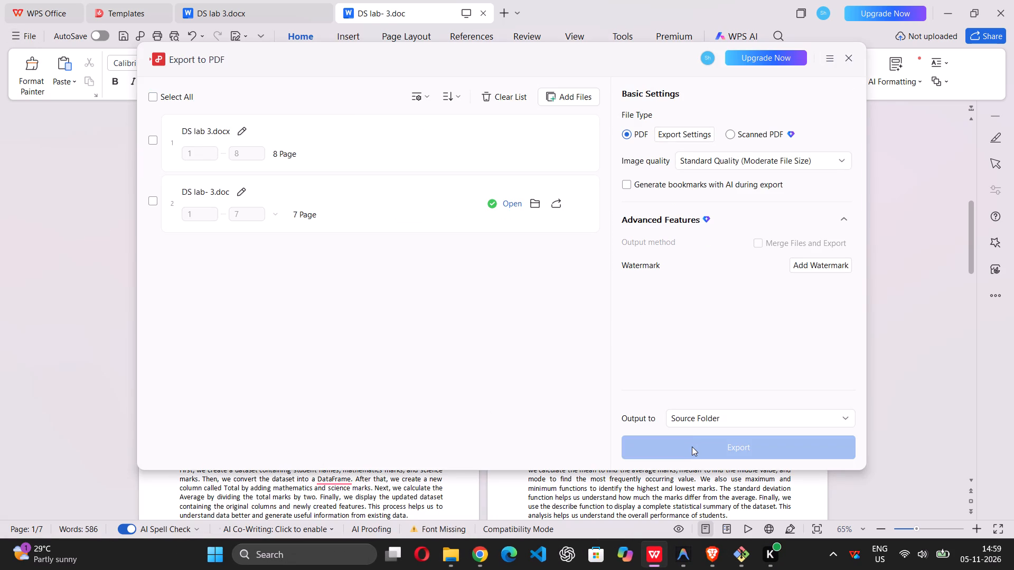
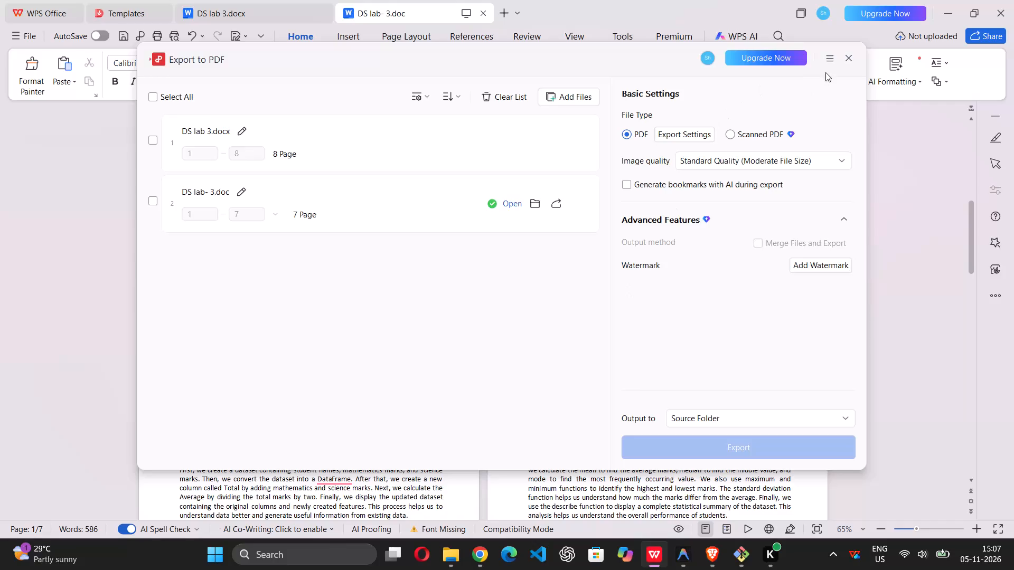
Close the PDF export window and return to the DS lab- 3 report.
{"action": "left_click", "coordinate": [852, 61]}
Delete the word "Detailed" from the "Detailed Explaination:" heading in the Dataset Preprocessing section on page 2.
{"action": "scroll", "coordinate": [684, 257], "scroll_direction": "up", "scroll_amount": 18}
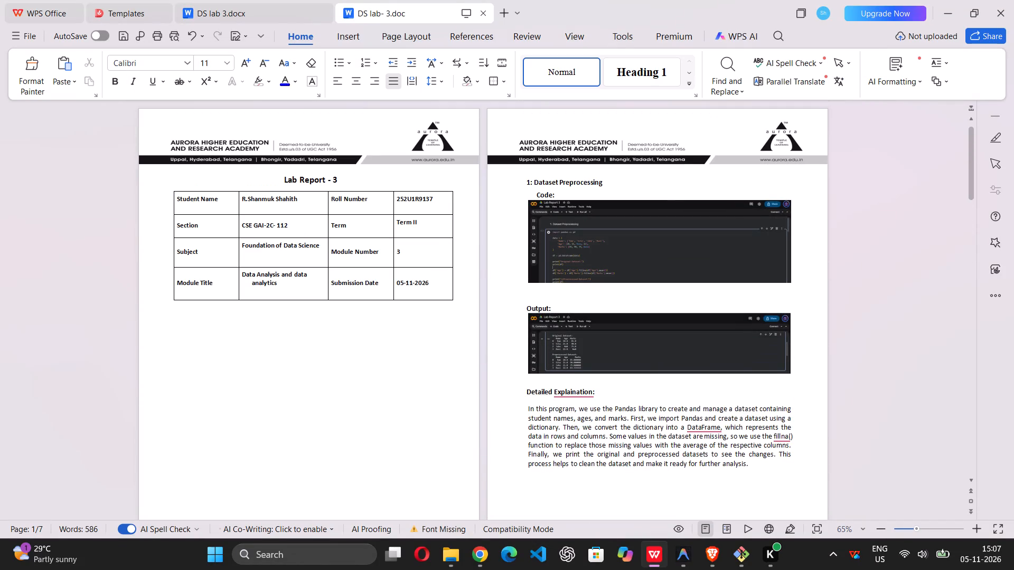
{"action": "scroll", "coordinate": [594, 268], "scroll_direction": "down", "scroll_amount": 7}
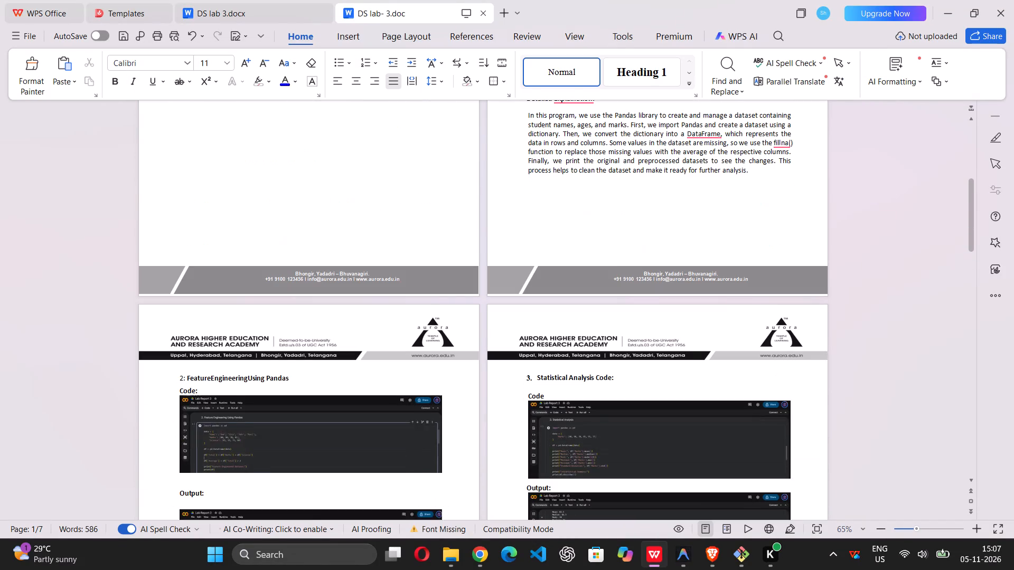
{"action": "scroll", "coordinate": [593, 272], "scroll_direction": "down", "scroll_amount": 5}
{"action": "scroll", "coordinate": [589, 278], "scroll_direction": "up", "scroll_amount": 10}
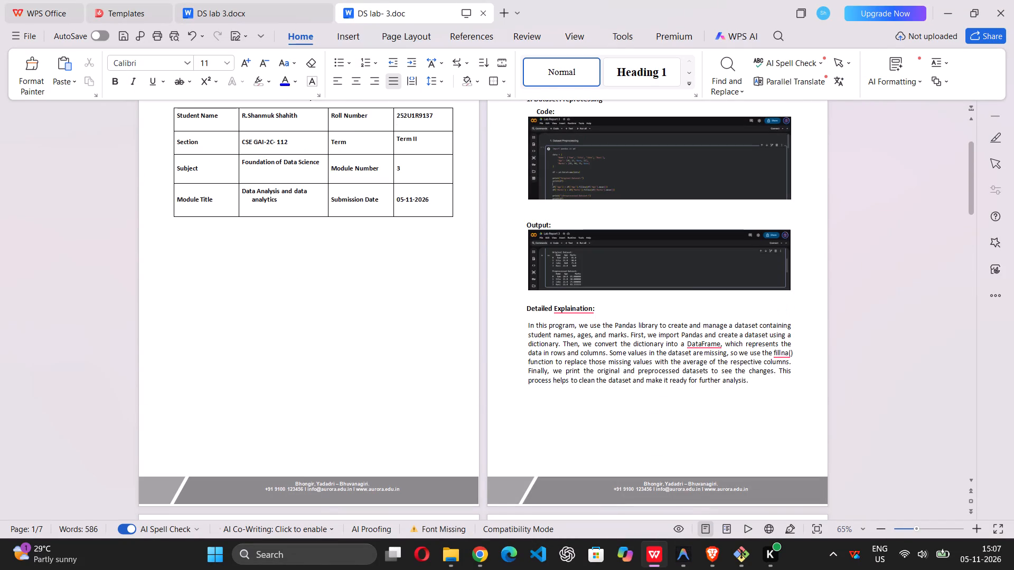
{"action": "double_click", "coordinate": [547, 307]}
{"action": "key", "text": "equal"}
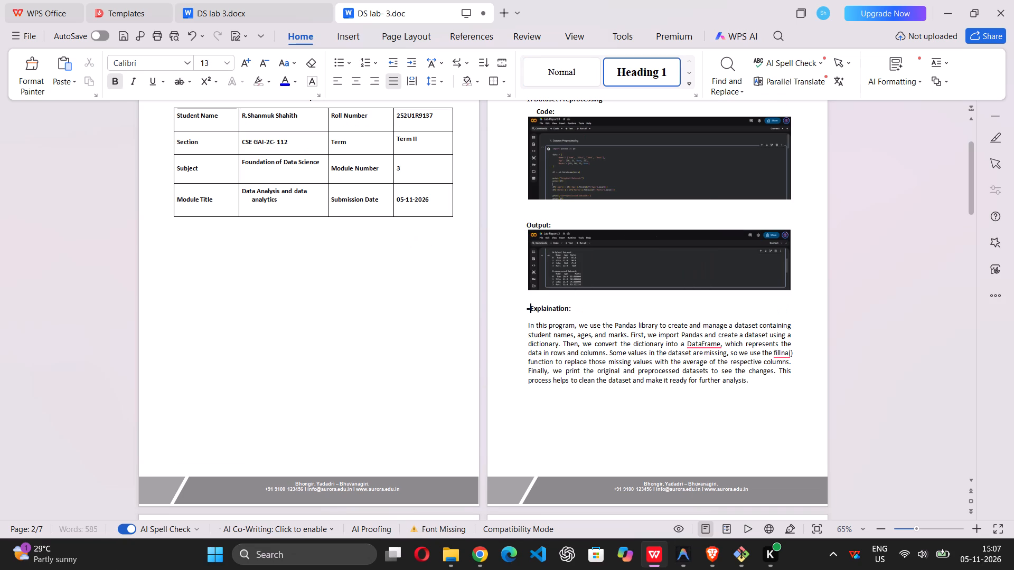
{"action": "key", "text": "BackSpace"}
Review the remaining sections through the final Analytics Dashboard explanation, checking their headings for consistency with the edited one.
{"action": "scroll", "coordinate": [550, 310], "scroll_direction": "down", "scroll_amount": 13}
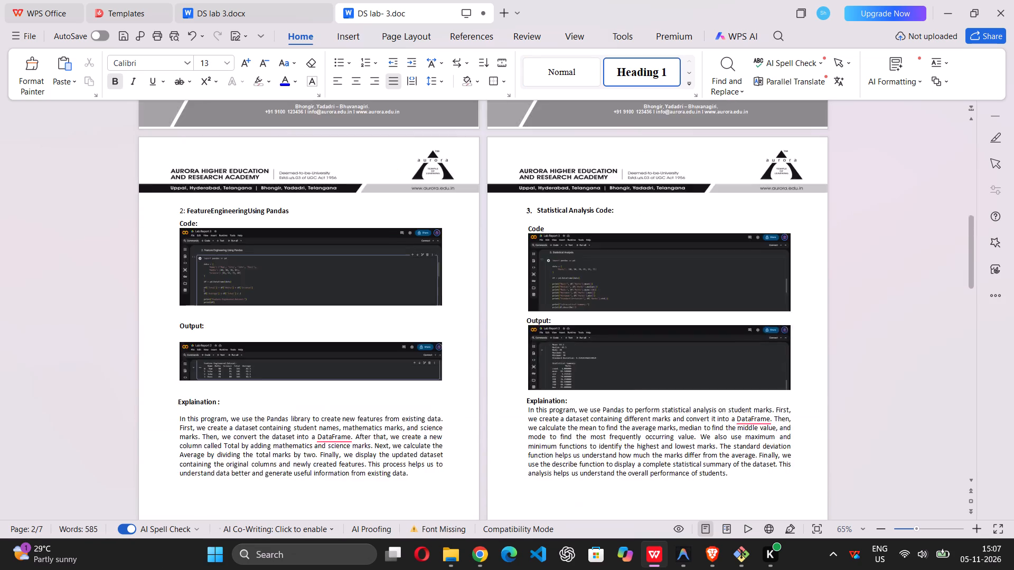
{"action": "scroll", "coordinate": [548, 314], "scroll_direction": "down", "scroll_amount": 17}
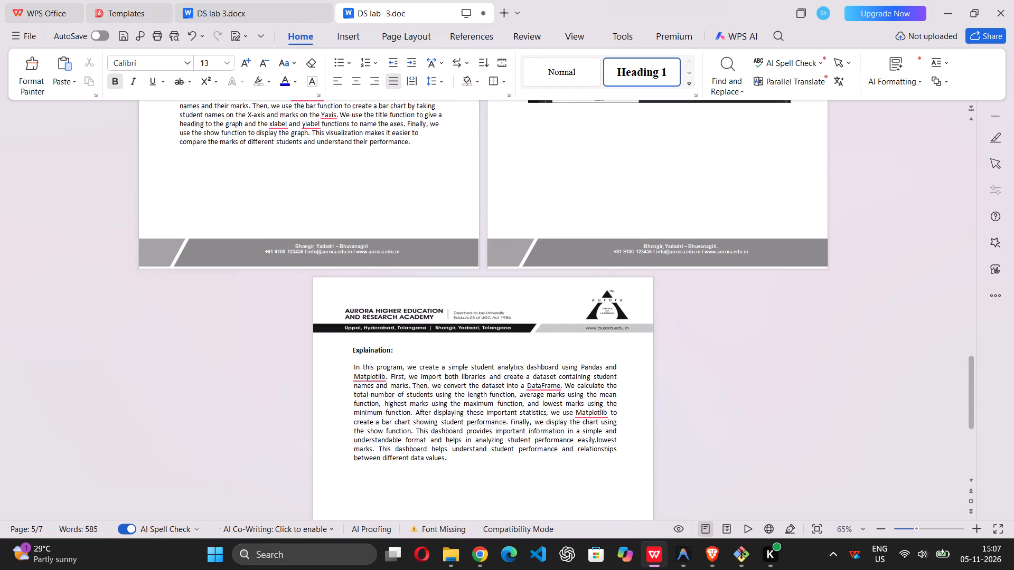
{"action": "scroll", "coordinate": [548, 314], "scroll_direction": "down", "scroll_amount": 4}
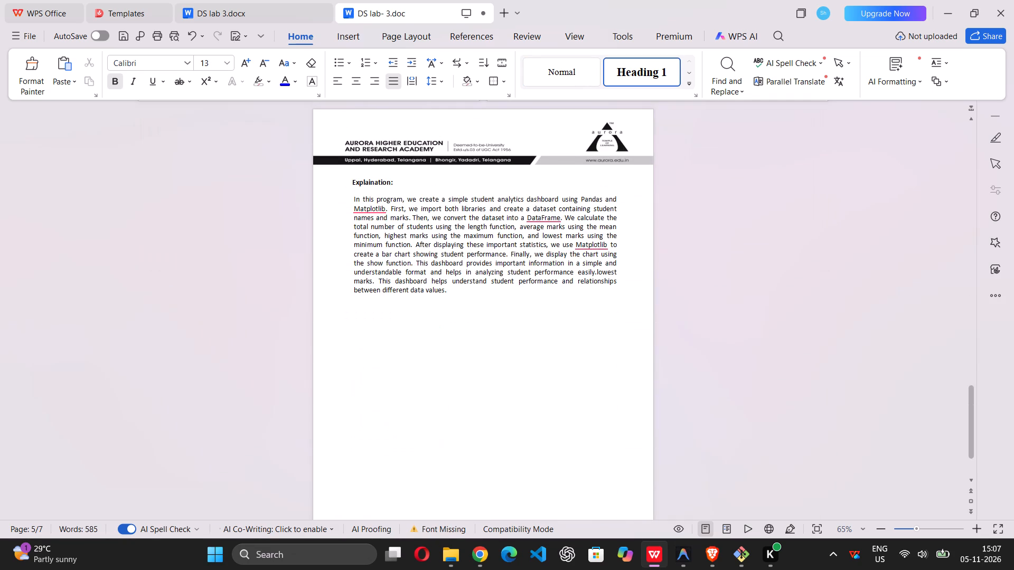
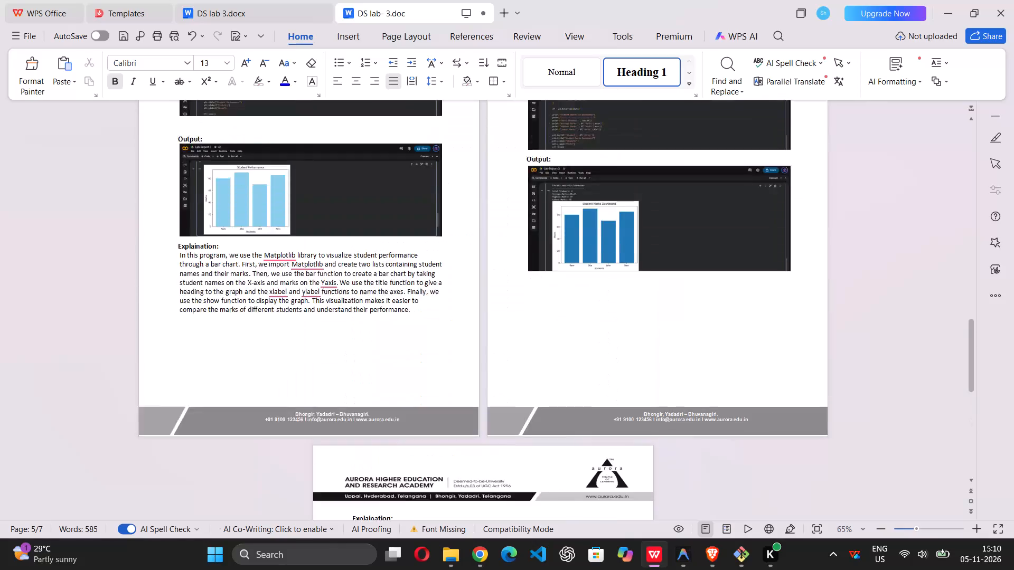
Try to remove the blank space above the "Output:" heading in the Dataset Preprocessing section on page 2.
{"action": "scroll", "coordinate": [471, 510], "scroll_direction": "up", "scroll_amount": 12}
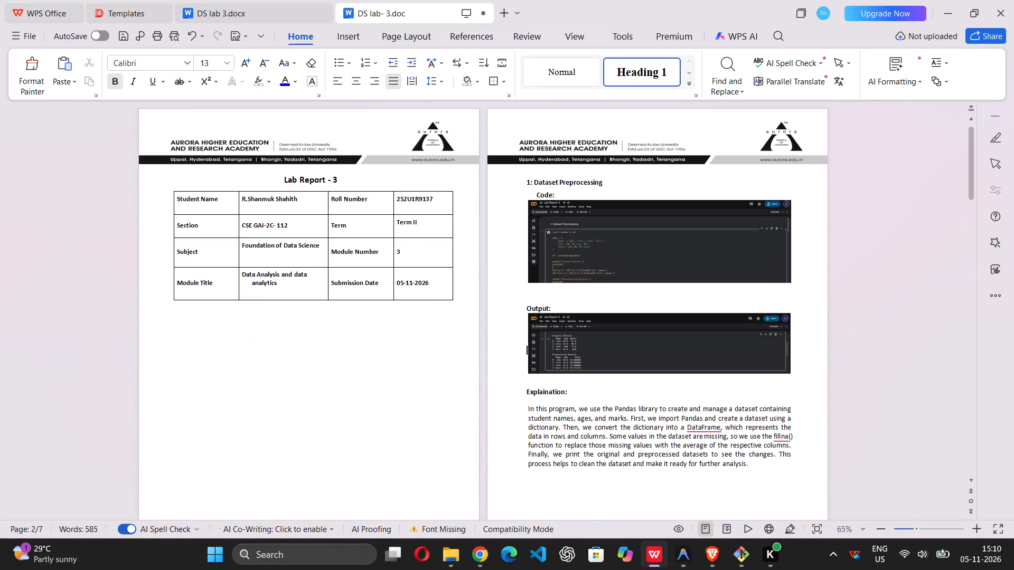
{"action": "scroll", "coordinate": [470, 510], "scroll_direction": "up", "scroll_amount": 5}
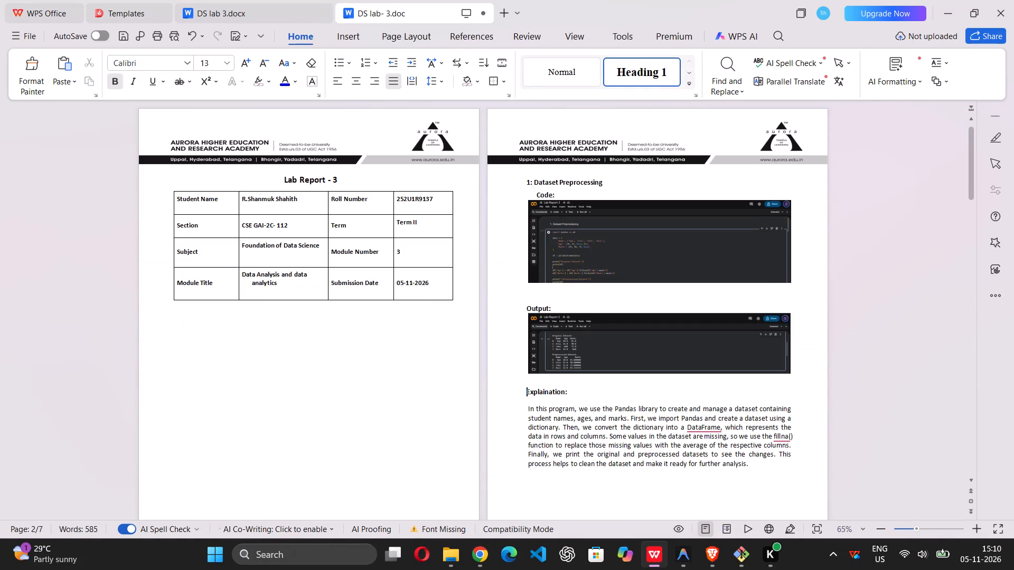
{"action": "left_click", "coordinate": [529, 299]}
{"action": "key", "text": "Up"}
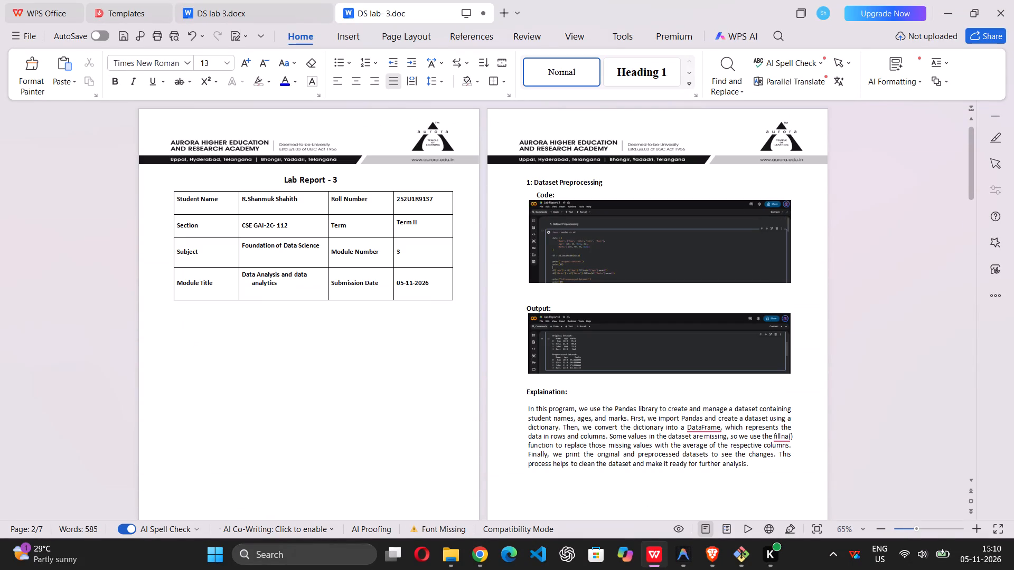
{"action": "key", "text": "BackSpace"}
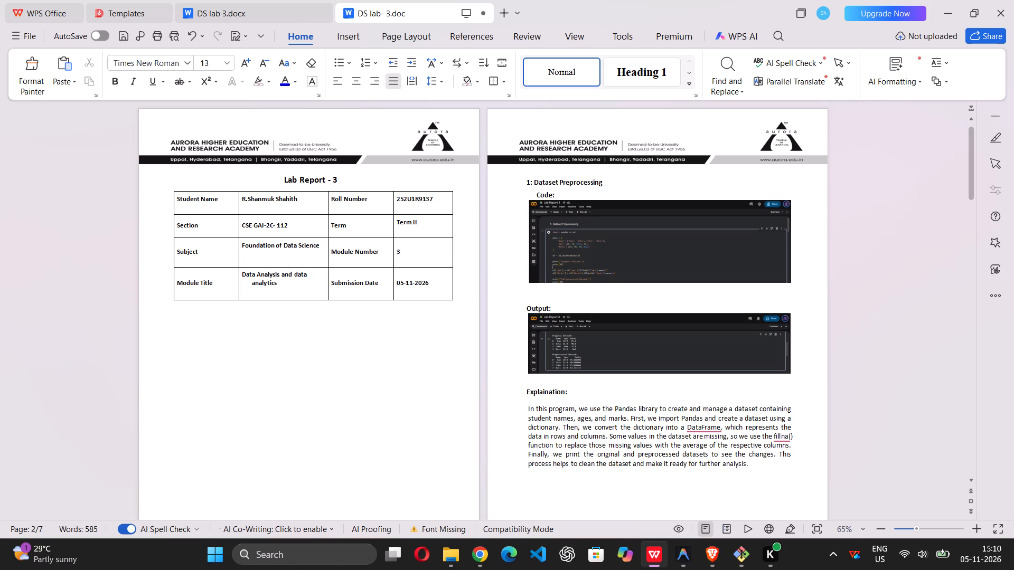
Add the label "Colab Link :" below the student details table on page 1.
{"action": "left_click", "coordinate": [395, 336]}
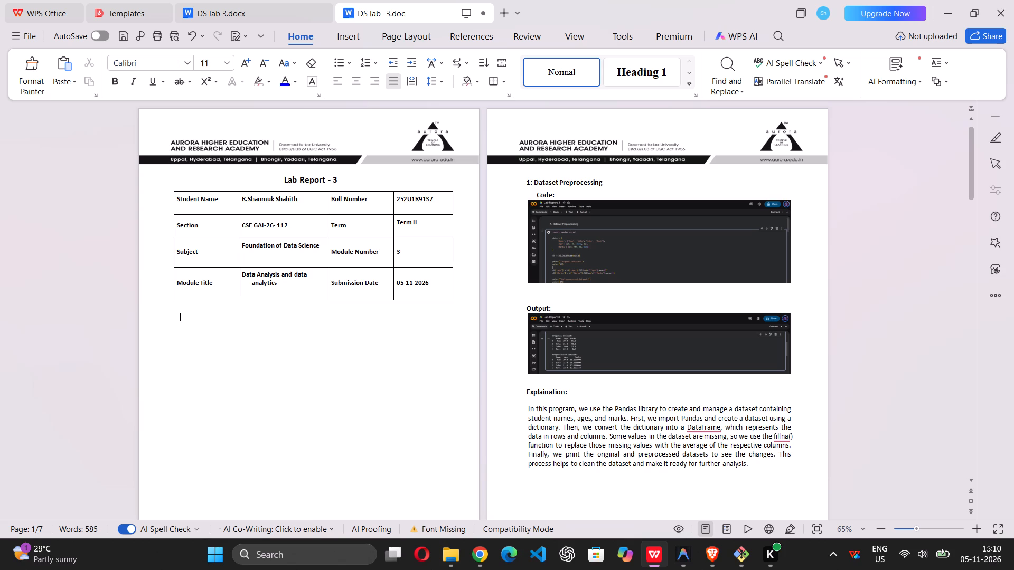
{"action": "type", "text": "Collab"}
{"action": "key", "text": "BackSpace"}
{"action": "key", "text": "BackSpace"}
{"action": "key", "text": "BackSpace"}
{"action": "type", "text": "ab LInk L"}
{"action": "key", "text": "BackSpace"}
{"action": "type", "text": ":"}
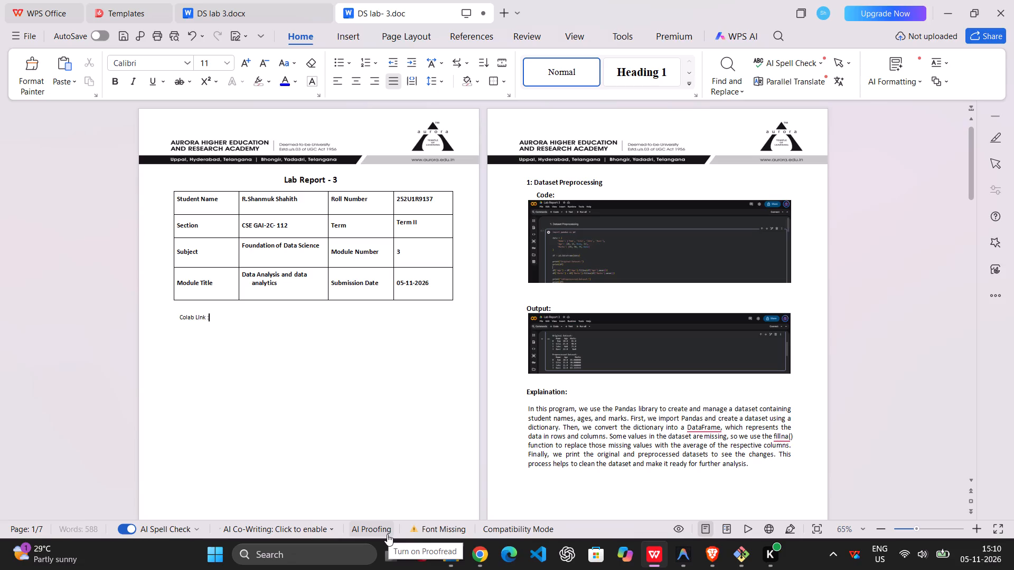
{"action": "key", "text": "space"}
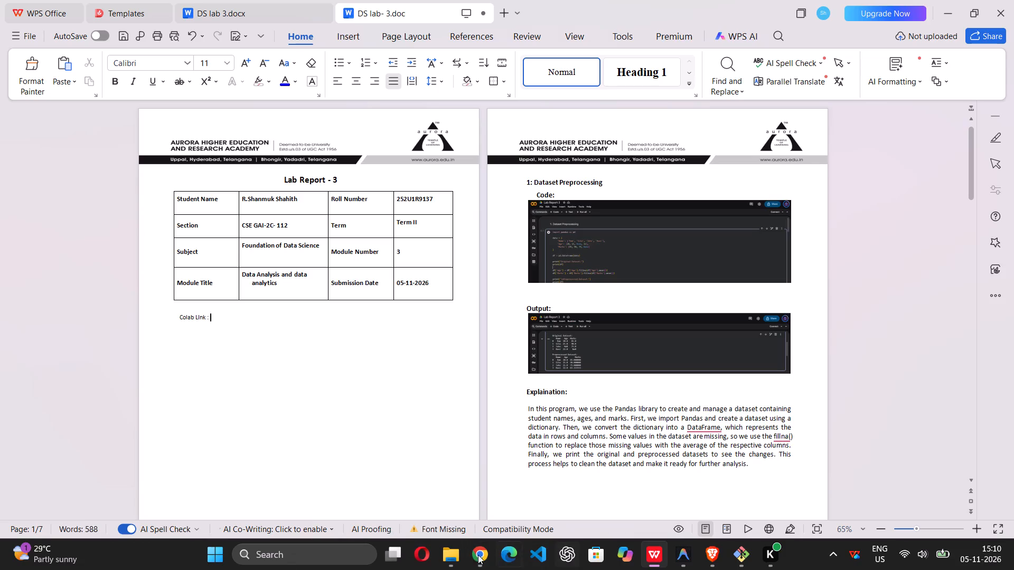
Switch to Chrome, share the Lab Report 3 Colab notebook with anyone with the link as viewer, and copy its link.
{"action": "left_click", "coordinate": [467, 554]}
{"action": "left_click", "coordinate": [956, 78]}
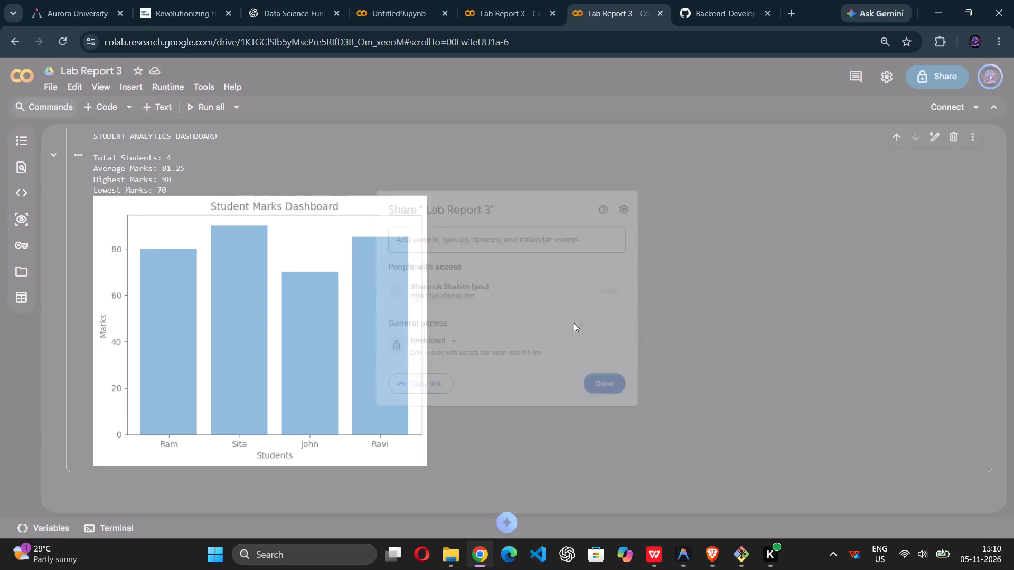
{"action": "left_click", "coordinate": [439, 341]}
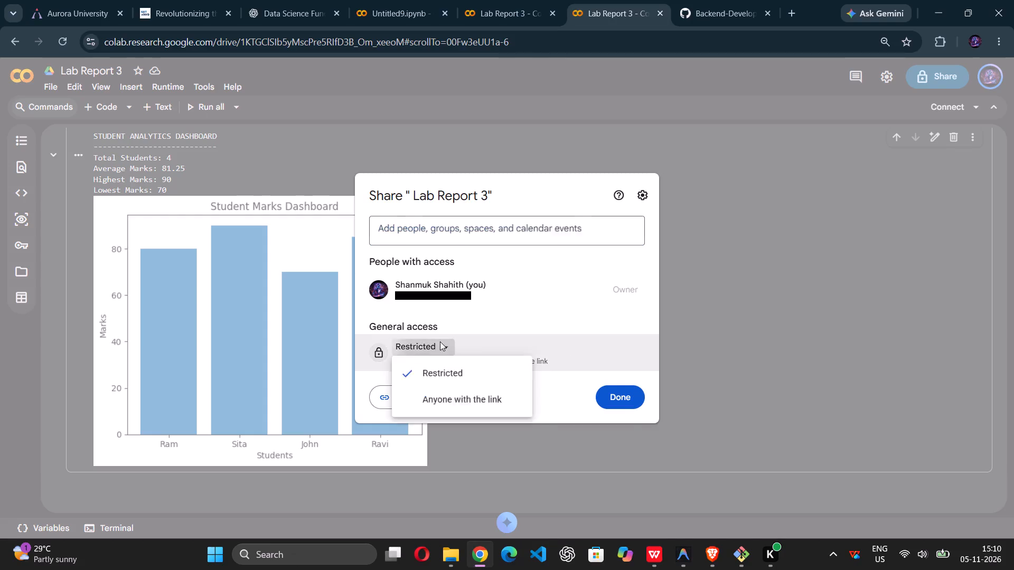
{"action": "left_click", "coordinate": [436, 410]}
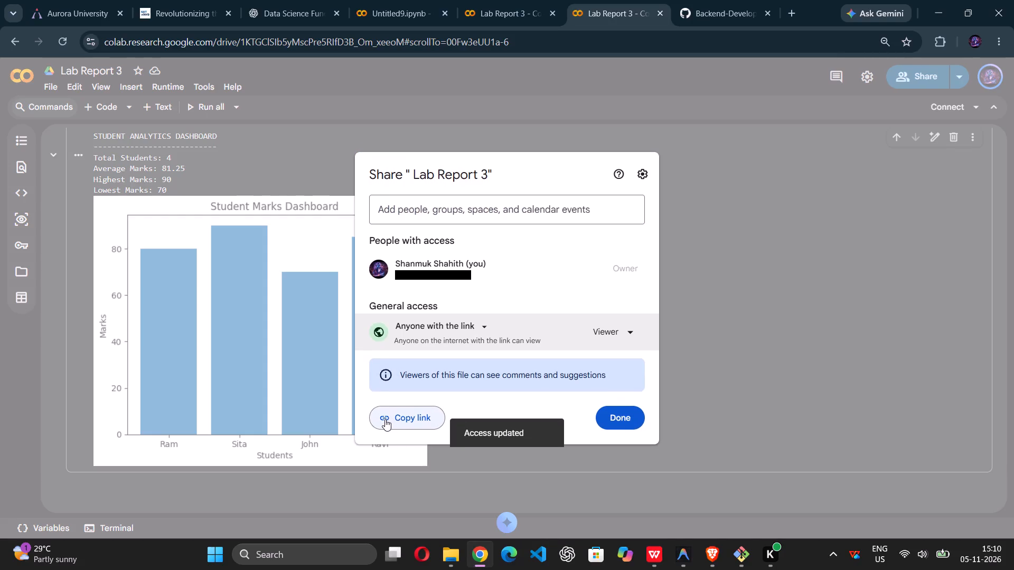
{"action": "left_click", "coordinate": [385, 419]}
Return to the DS lab- 3 report in WPS Office and paste the notebook link on its own line below "Colab Link :".
{"action": "left_click", "coordinate": [648, 554]}
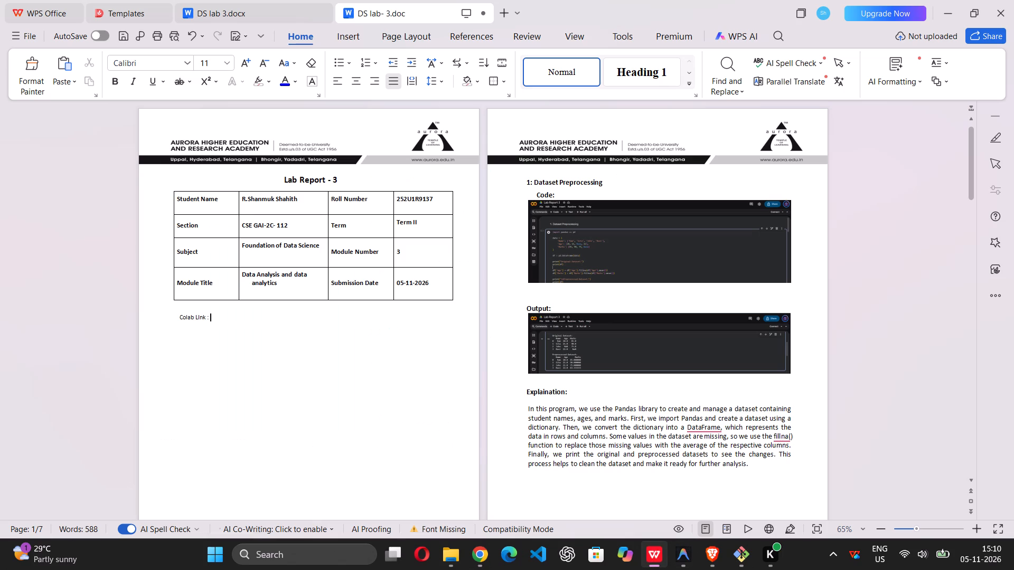
{"action": "key", "text": "ctrl+v"}
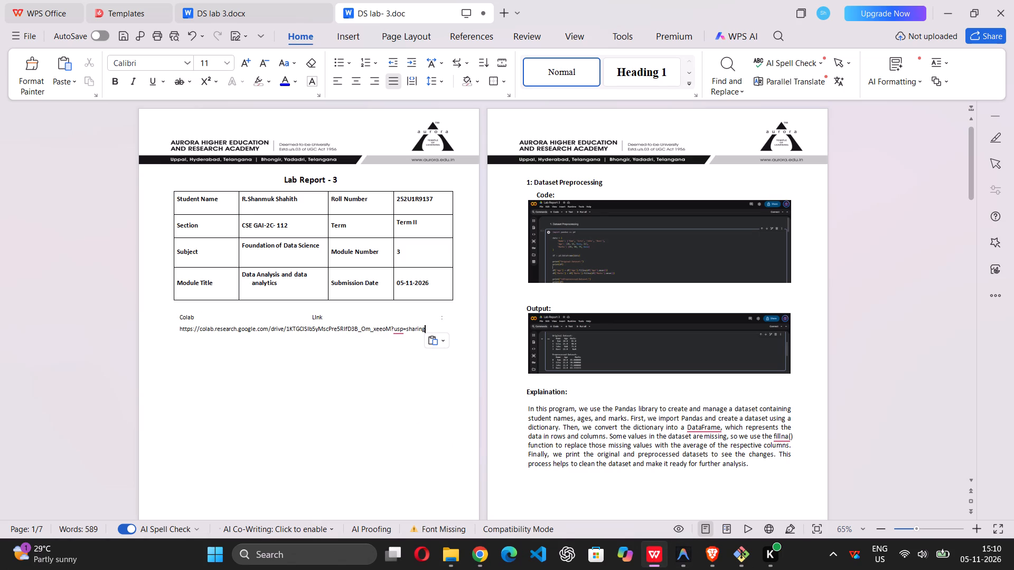
{"action": "key", "text": "ctrl+z"}
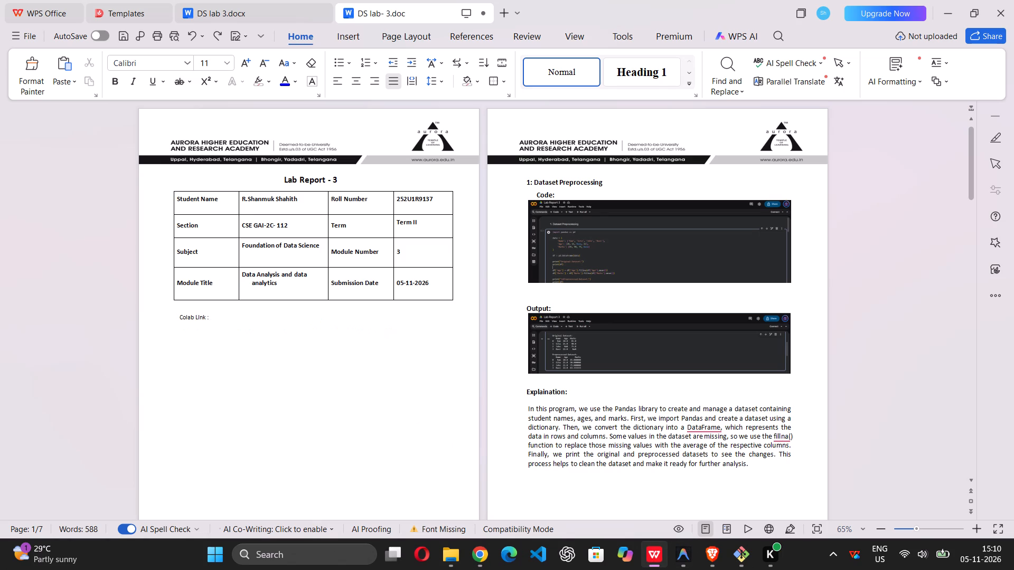
{"action": "key", "text": "backslash"}
{"action": "key", "text": "BackSpace"}
{"action": "key", "text": "Return"}
{"action": "key", "text": "Return"}
{"action": "key", "text": "BackSpace"}
{"action": "key", "text": "ctrl+v"}
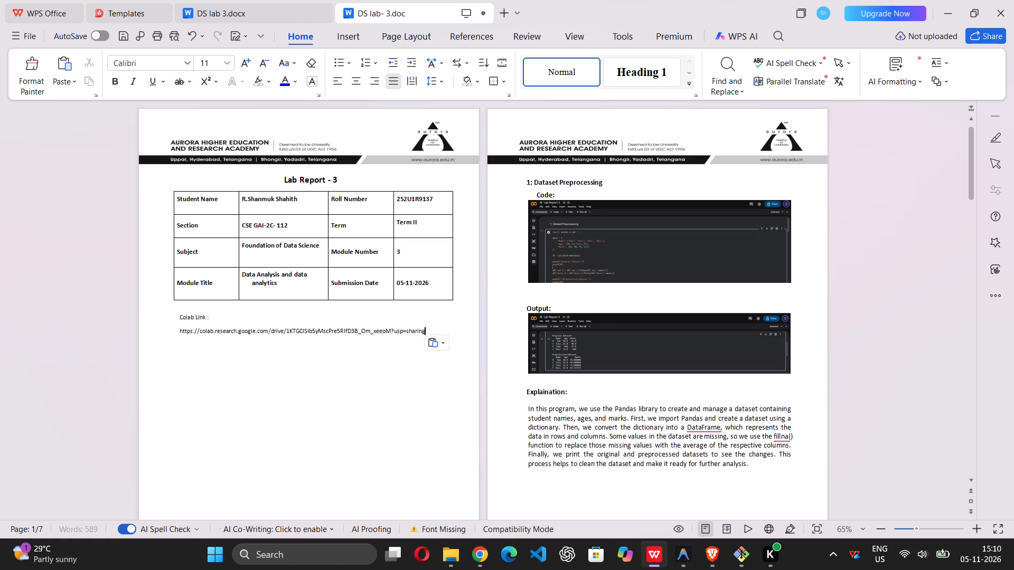
Save the DS lab- 3 report.
{"action": "key", "text": "ctrl+s"}
{"action": "key", "text": "ctrl+s"}
{"action": "key", "text": "ctrl+s"}
{"action": "key", "text": "ctrl+s"}
{"action": "key", "text": "ctrl+s"}
{"action": "key", "text": "ctrl+s"}
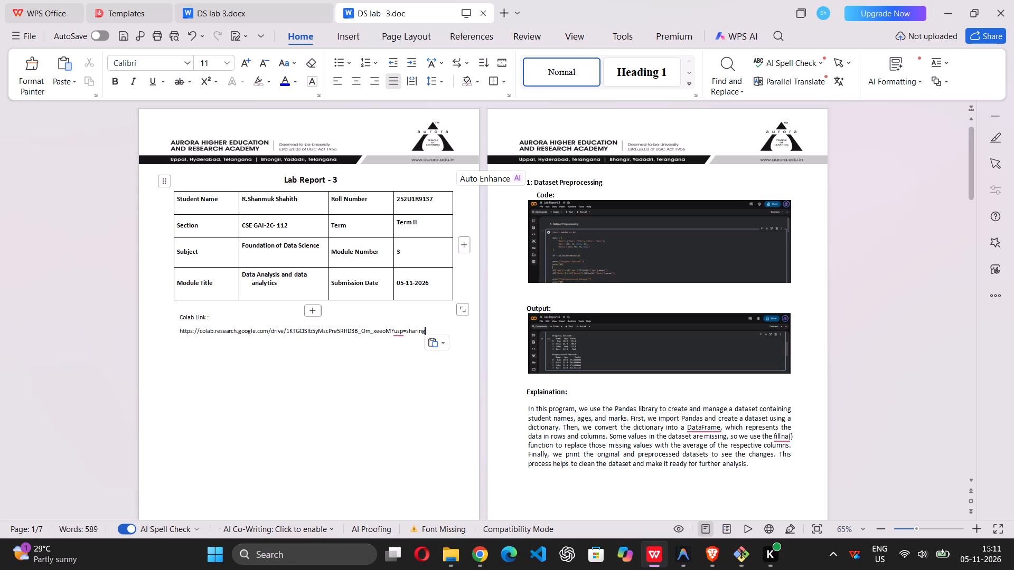
Export DS lab- 3.doc to PDF in its source folder, replacing the existing PDF file.
{"action": "left_click", "coordinate": [19, 41]}
{"action": "left_click", "coordinate": [57, 227]}
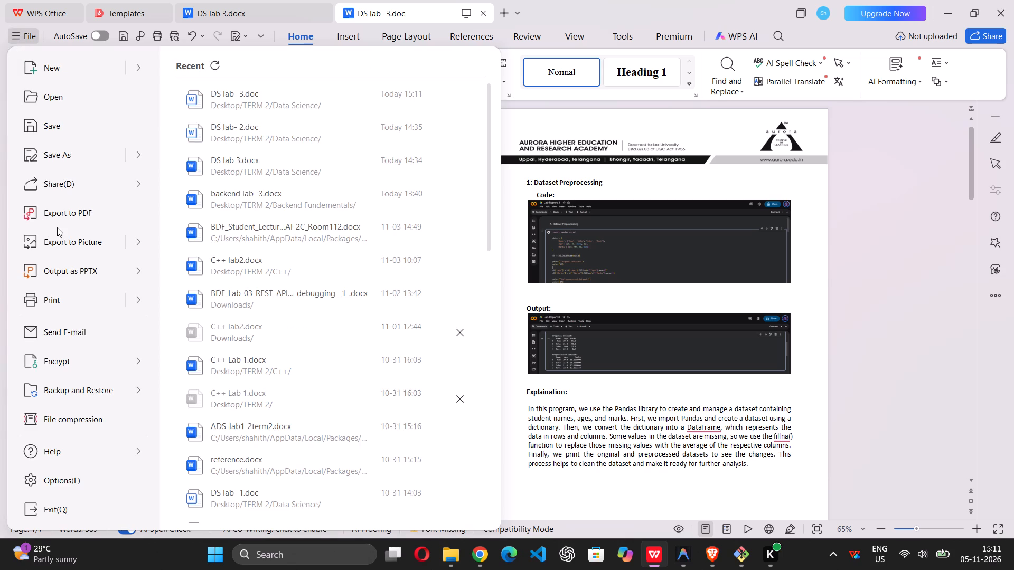
{"action": "left_click", "coordinate": [67, 210]}
{"action": "left_click", "coordinate": [705, 440]}
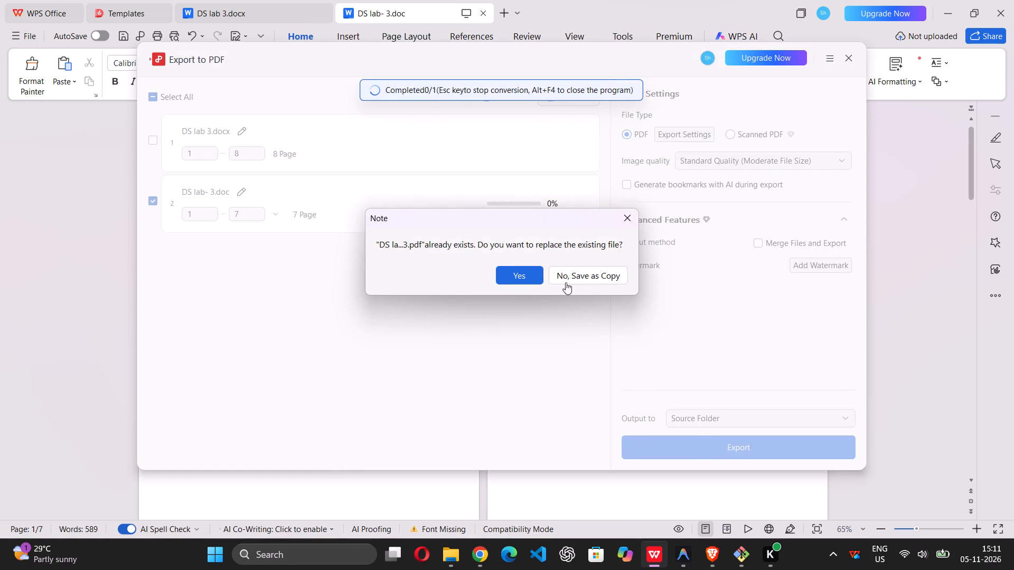
{"action": "left_click", "coordinate": [503, 274]}
Switch to Chrome and open the Assessments section of the Aurora University student portal.
{"action": "left_click", "coordinate": [484, 559]}
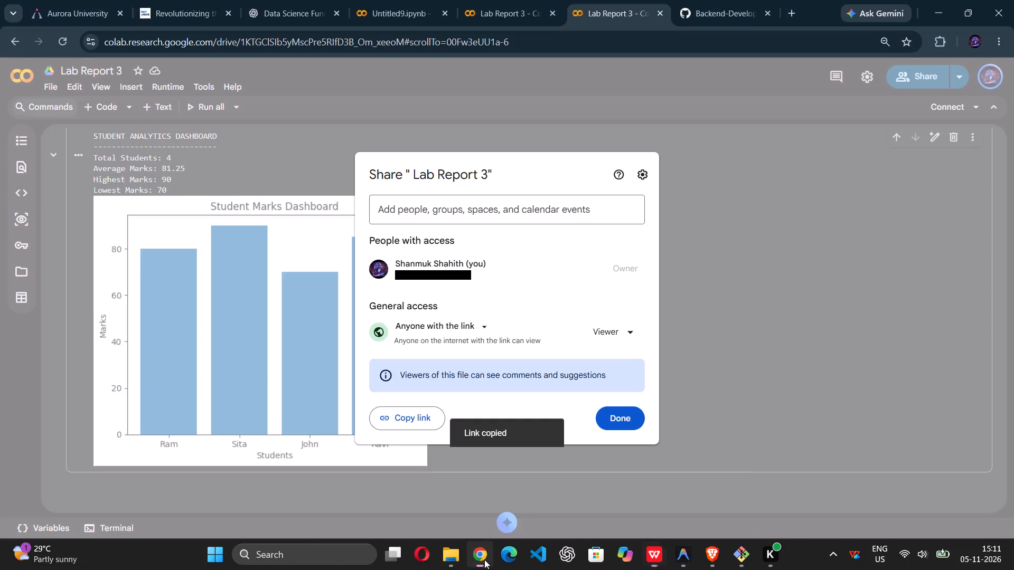
{"action": "left_click", "coordinate": [82, 0]}
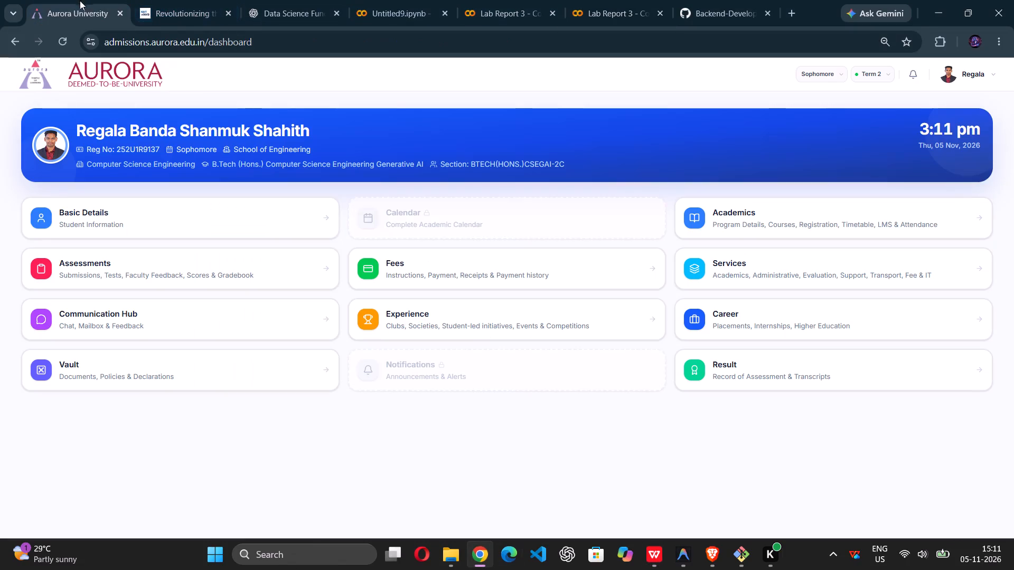
{"action": "left_click", "coordinate": [198, 286]}
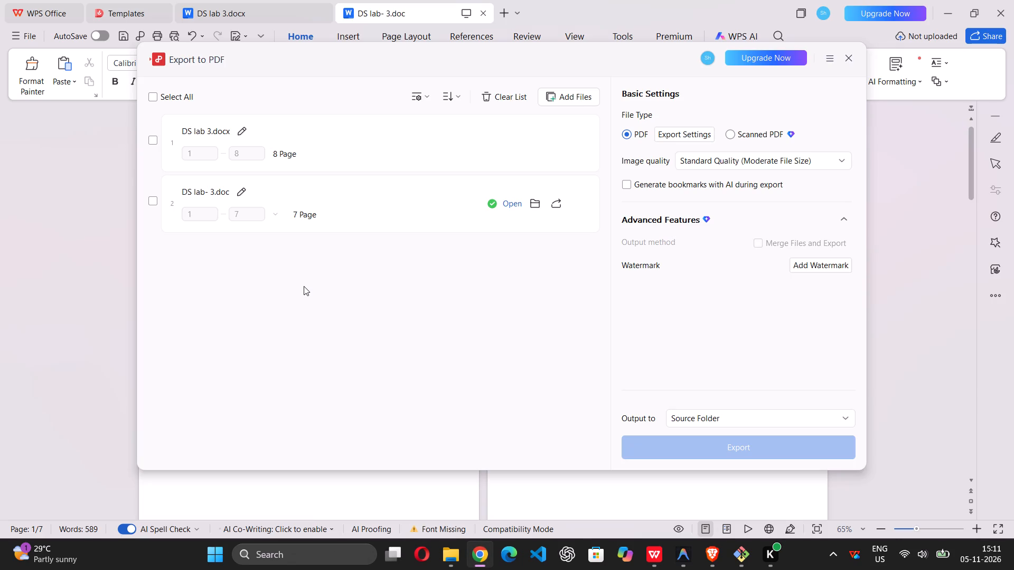
Close the PDF export window and the WPS Office window.
{"action": "left_click", "coordinate": [848, 55]}
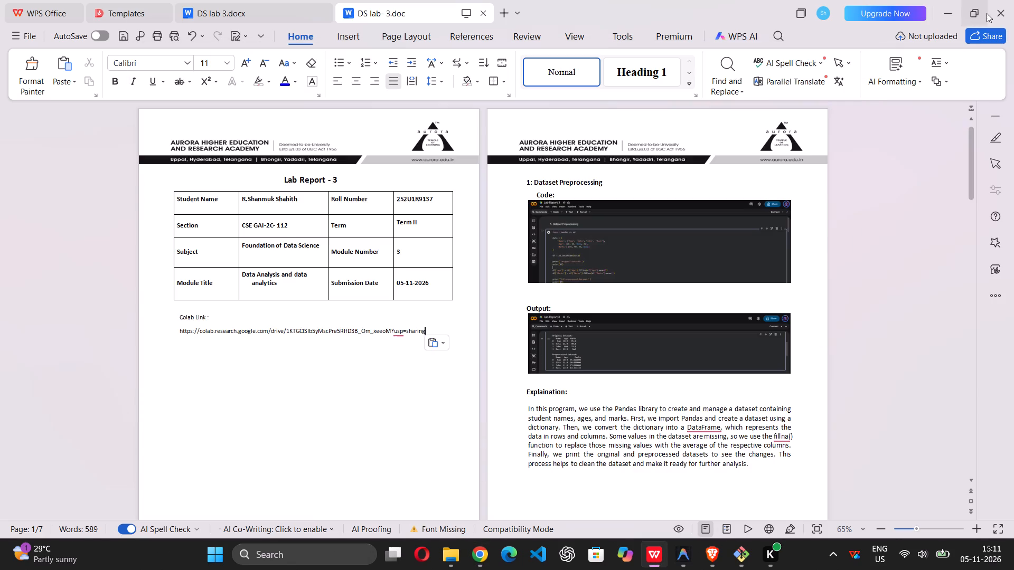
{"action": "left_click", "coordinate": [993, 13]}
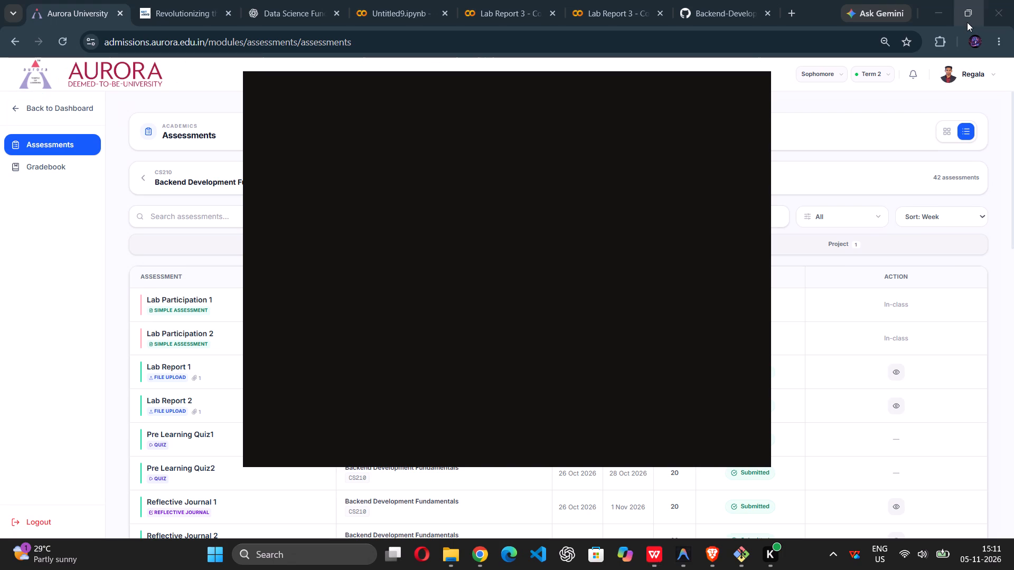
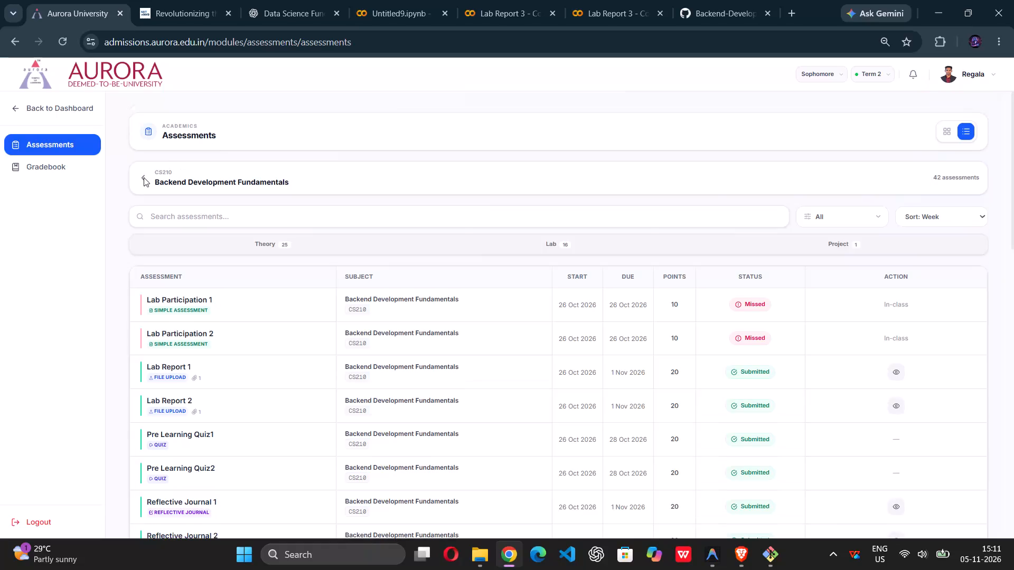
Leave the Backend Development Fundamentals assessments and open the assessment list for Foundations of Data Science.
{"action": "left_click", "coordinate": [144, 177]}
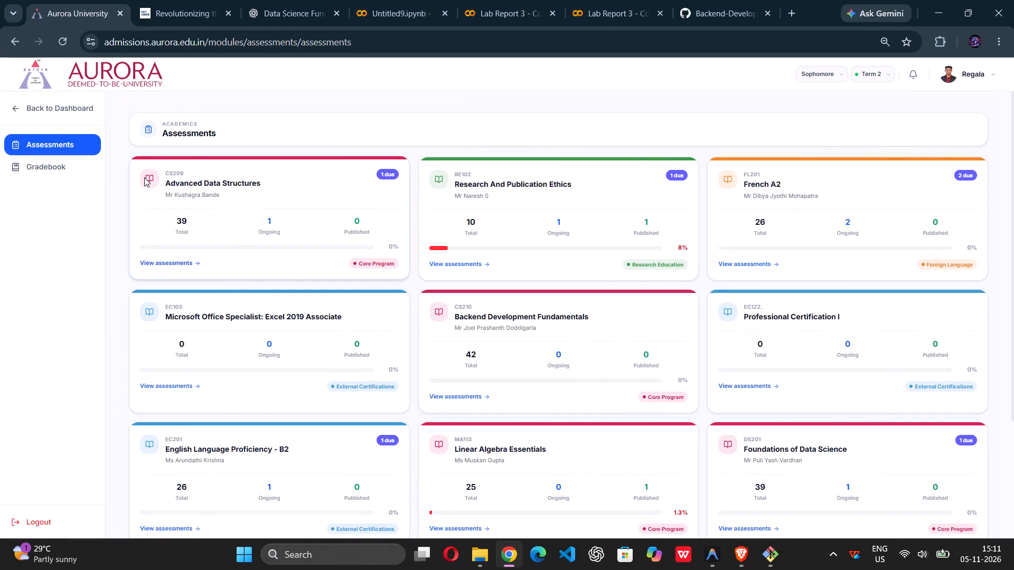
{"action": "left_click", "coordinate": [198, 210]}
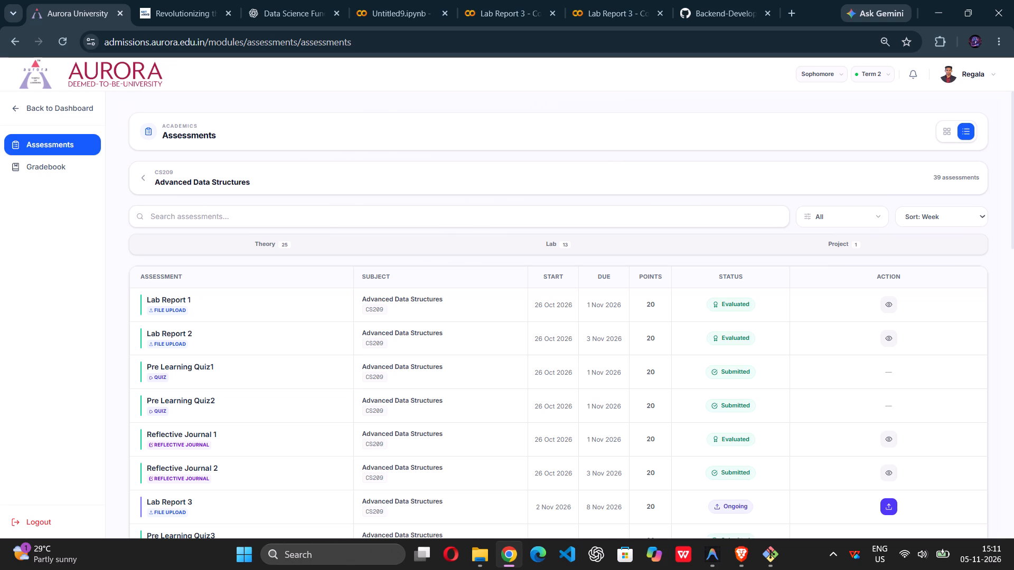
{"action": "left_click", "coordinate": [144, 177]}
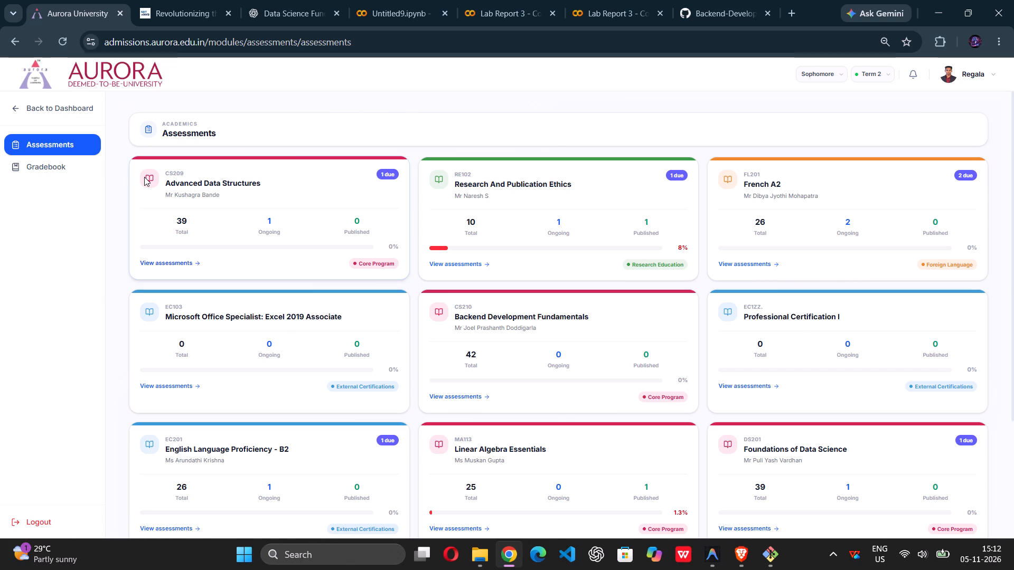
{"action": "scroll", "coordinate": [144, 177], "scroll_direction": "down", "scroll_amount": 2}
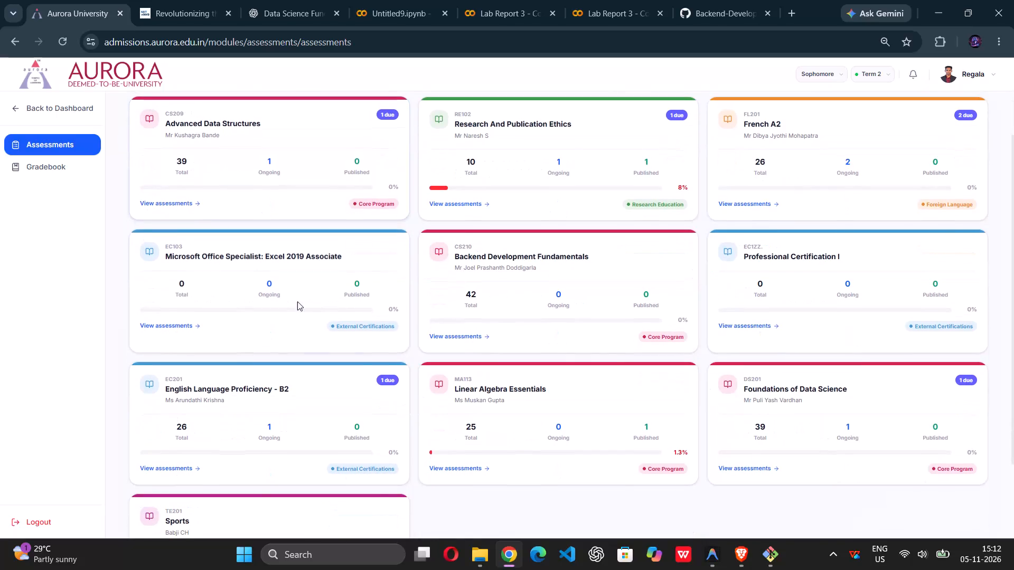
{"action": "left_click", "coordinate": [800, 448]}
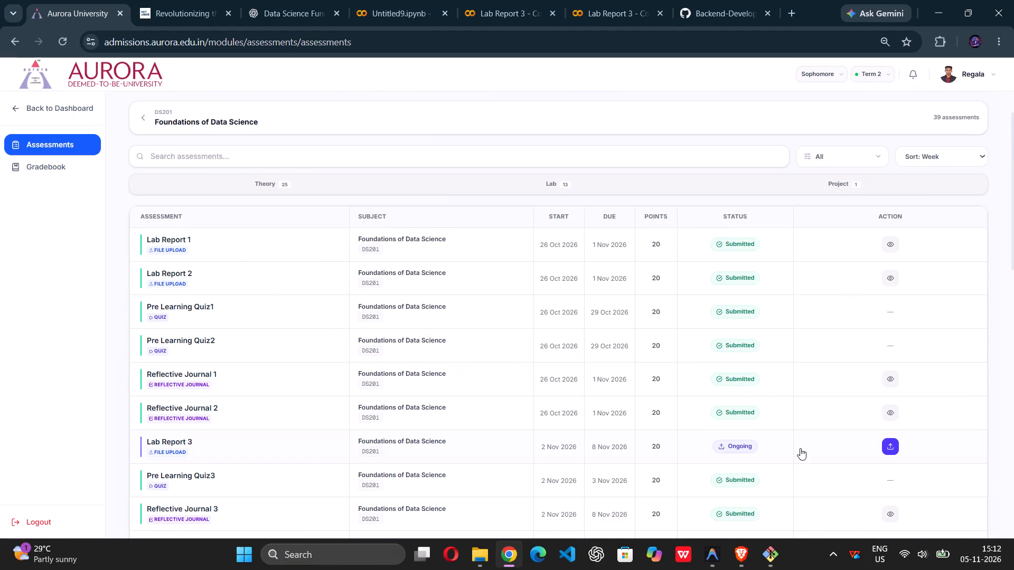
Upload the DS lab- 3 PDF from the Data Science folder in TERM 2 as the Lab Report 3 submission.
{"action": "scroll", "coordinate": [800, 448], "scroll_direction": "down", "scroll_amount": 1}
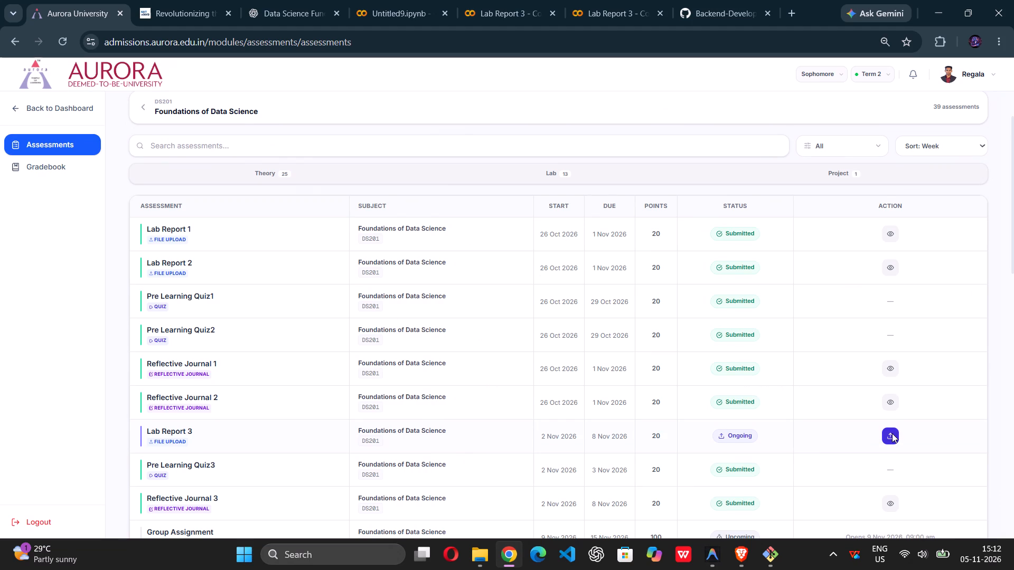
{"action": "left_click", "coordinate": [892, 433]}
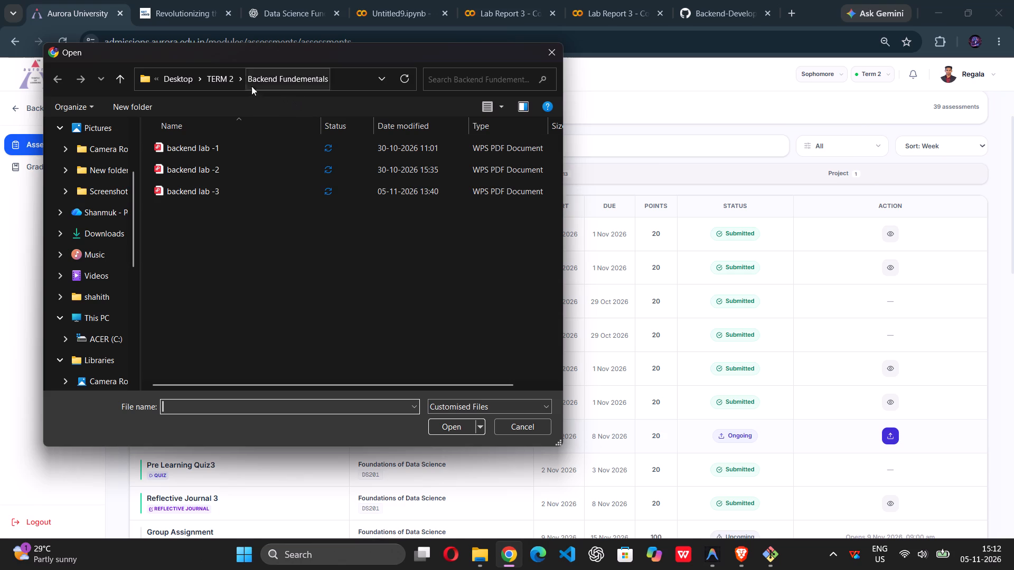
{"action": "left_click", "coordinate": [222, 70]}
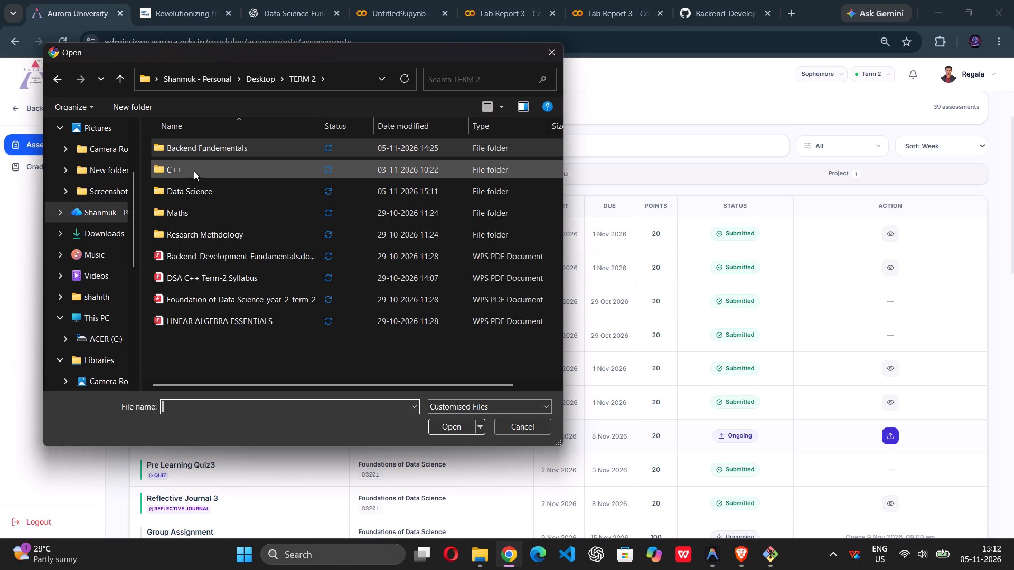
{"action": "double_click", "coordinate": [193, 165]}
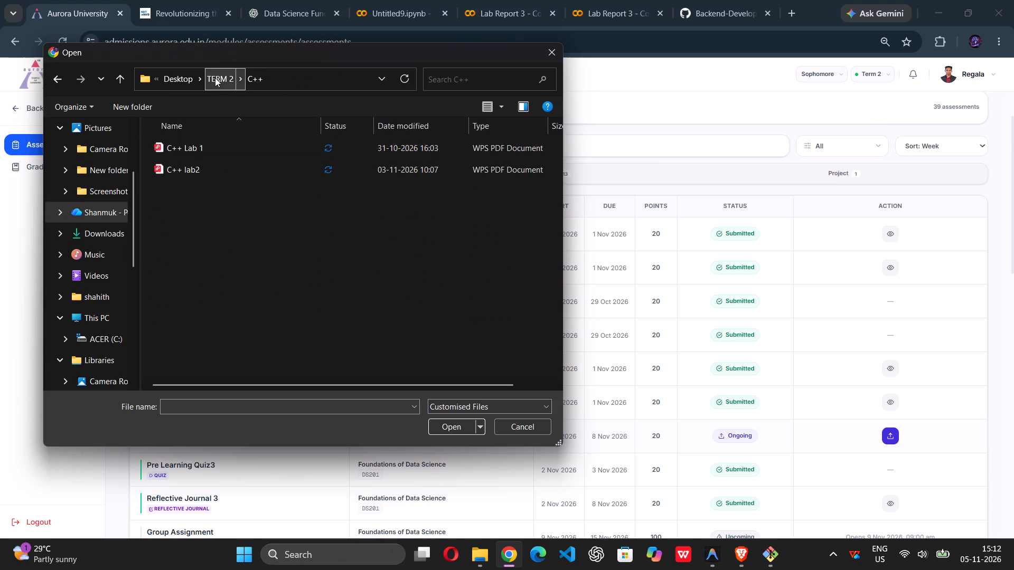
{"action": "left_click", "coordinate": [215, 78]}
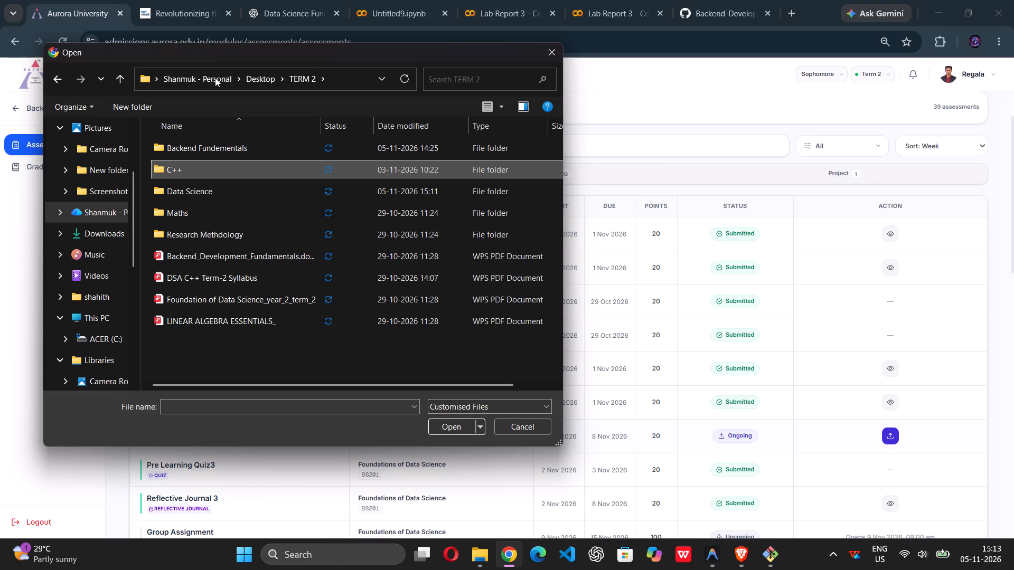
{"action": "double_click", "coordinate": [233, 144]}
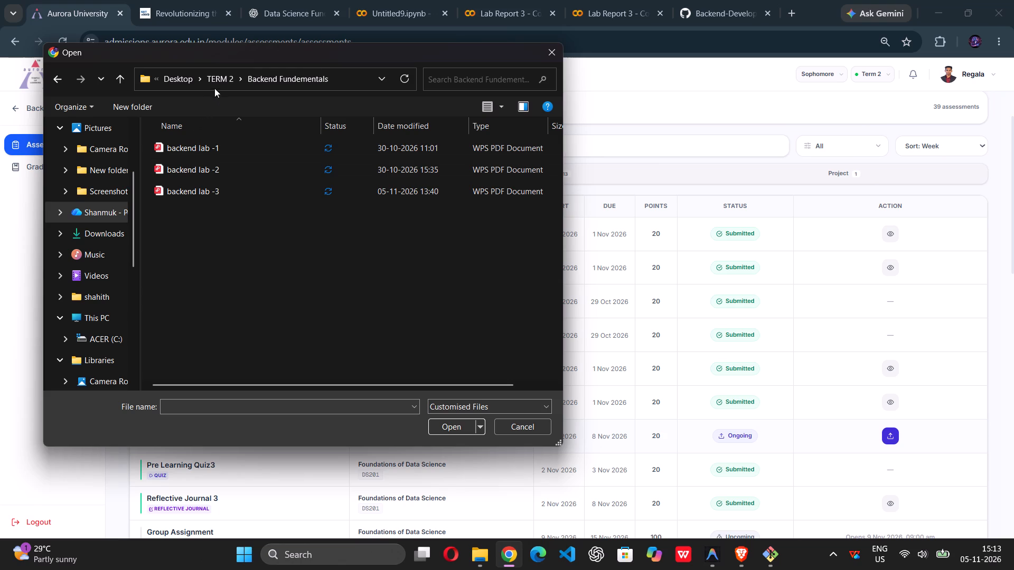
{"action": "left_click", "coordinate": [213, 85]}
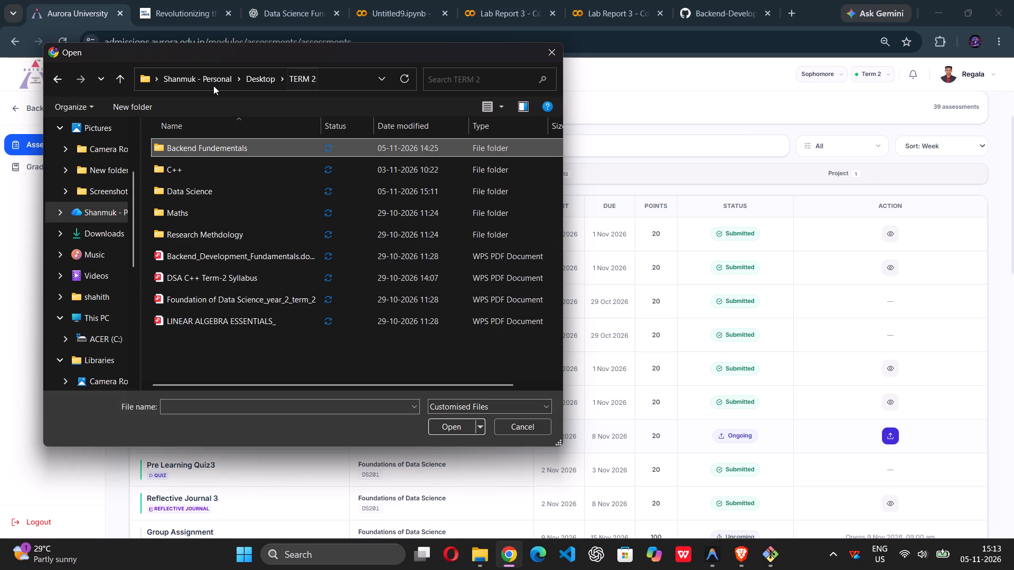
{"action": "double_click", "coordinate": [239, 189]}
{"action": "left_click", "coordinate": [239, 189]}
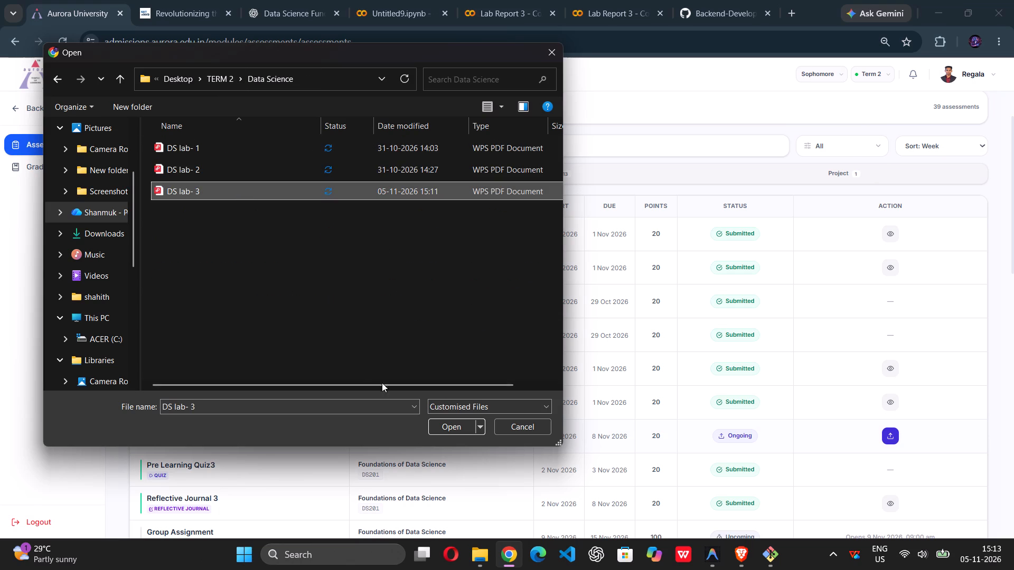
{"action": "left_click", "coordinate": [455, 427]}
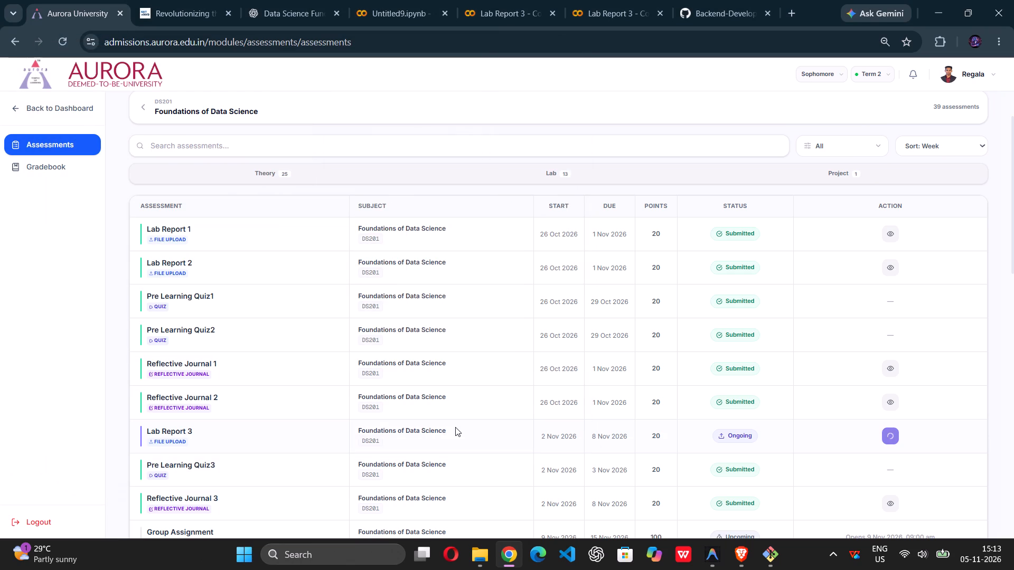